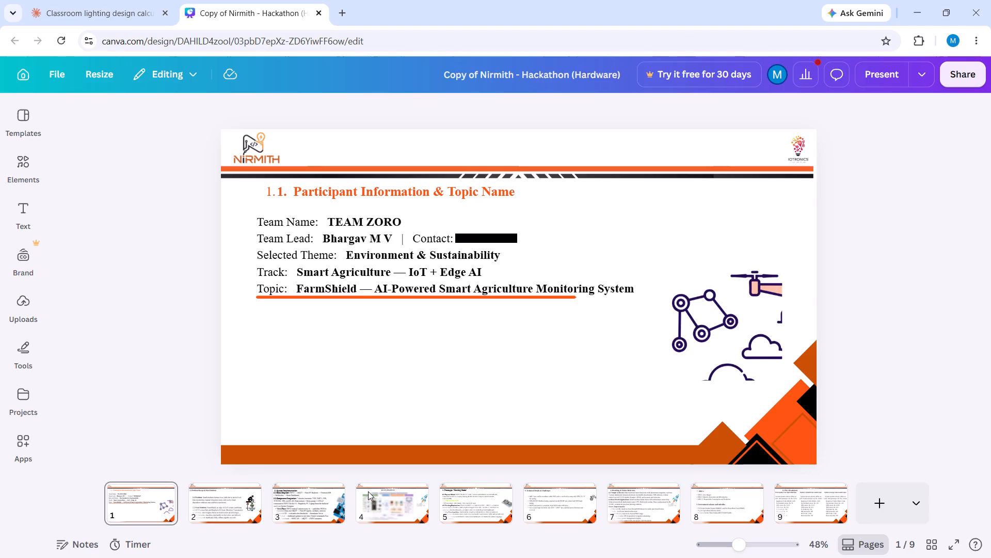
Delete the NIRMITH and IOTRONICS logos from the header of slide 1.
{"action": "left_click", "coordinate": [271, 158]}
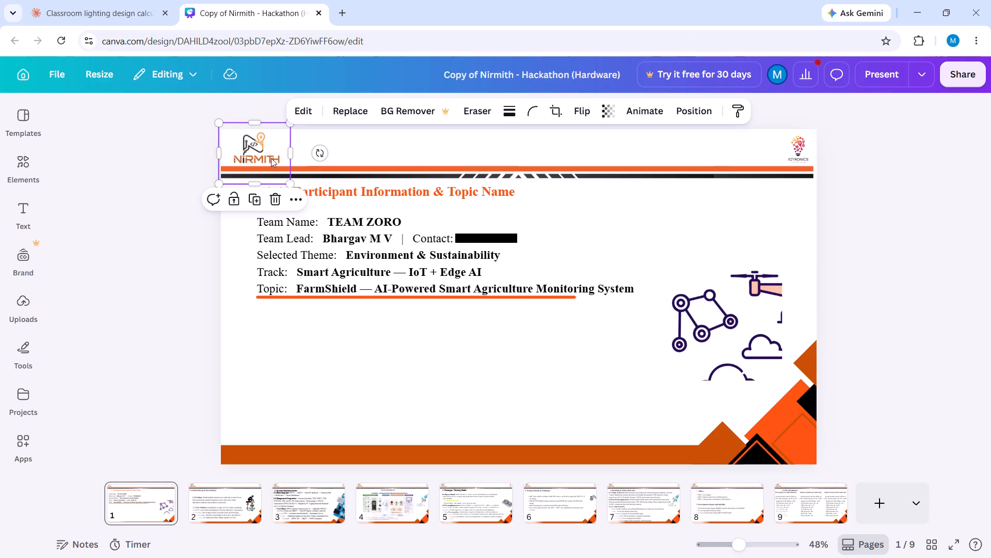
{"action": "key", "text": "Delete"}
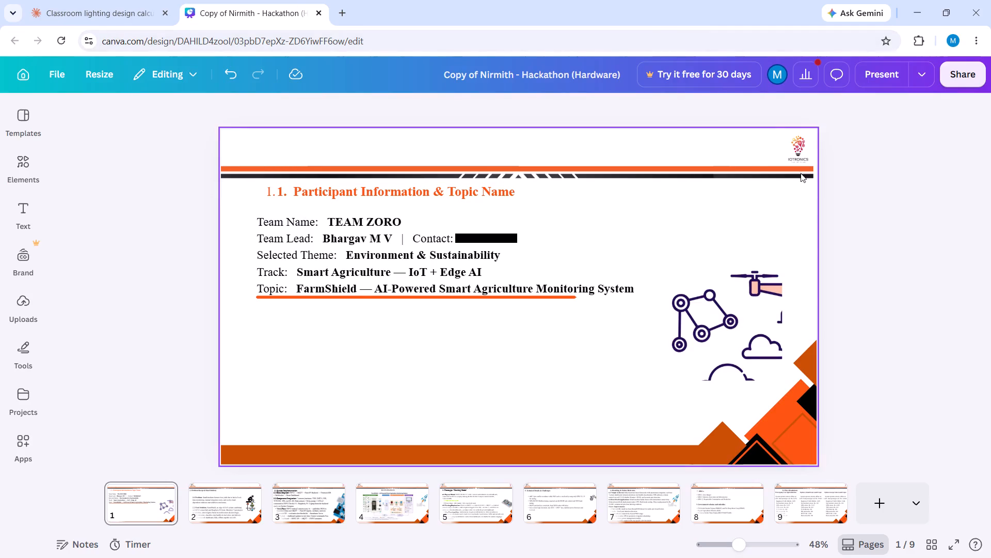
{"action": "left_click", "coordinate": [803, 151]}
{"action": "key", "text": "Delete"}
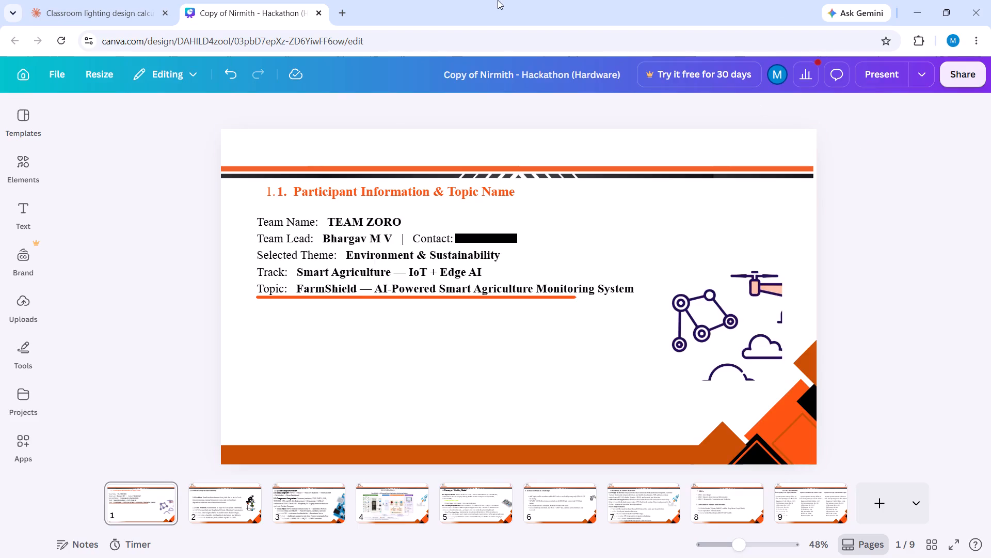
Delete the "Participant Information & Topic Name" heading from slide 1.
{"action": "left_click", "coordinate": [398, 191]}
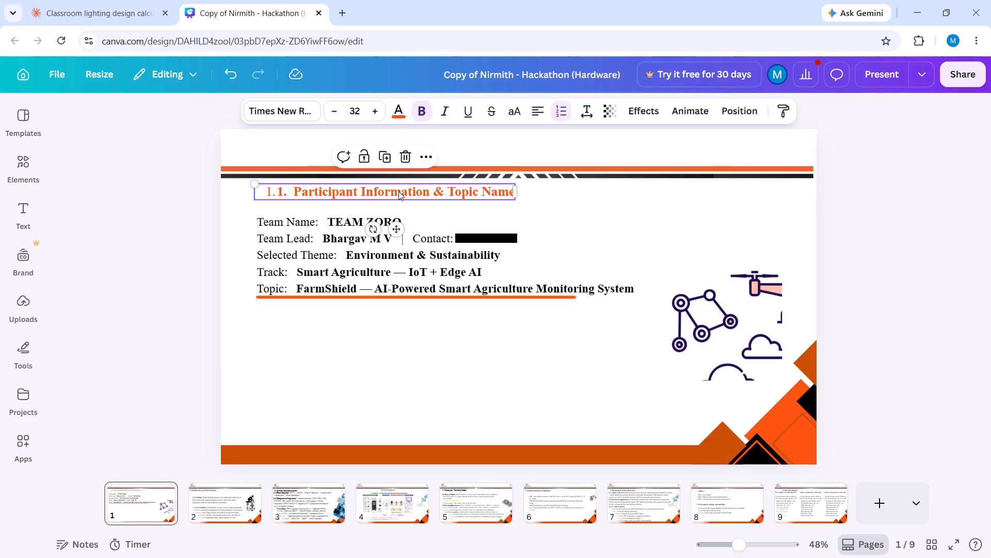
{"action": "key", "text": "Delete"}
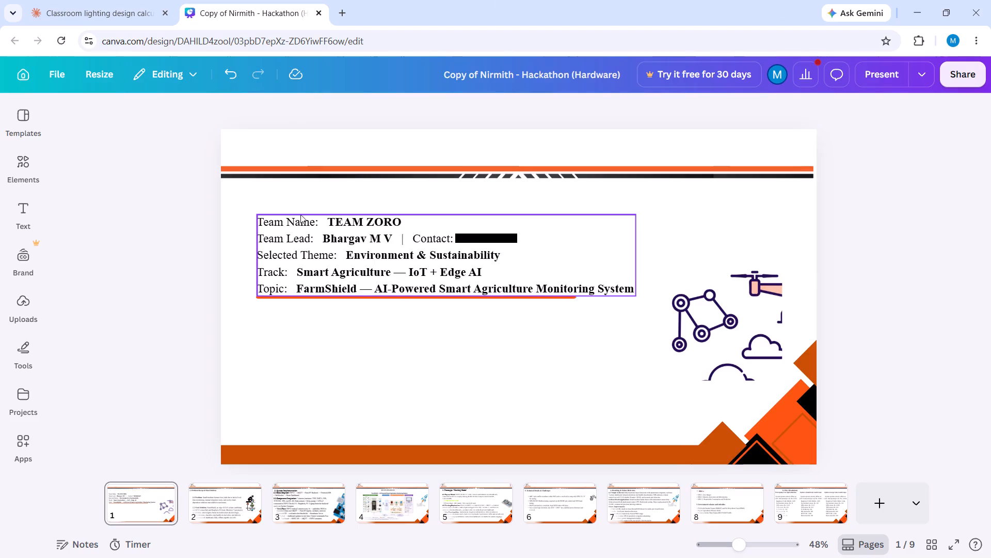
Replace the "Team Name" label in the slide 1 details text with "BATCH NUMBER".
{"action": "double_click", "coordinate": [312, 226]}
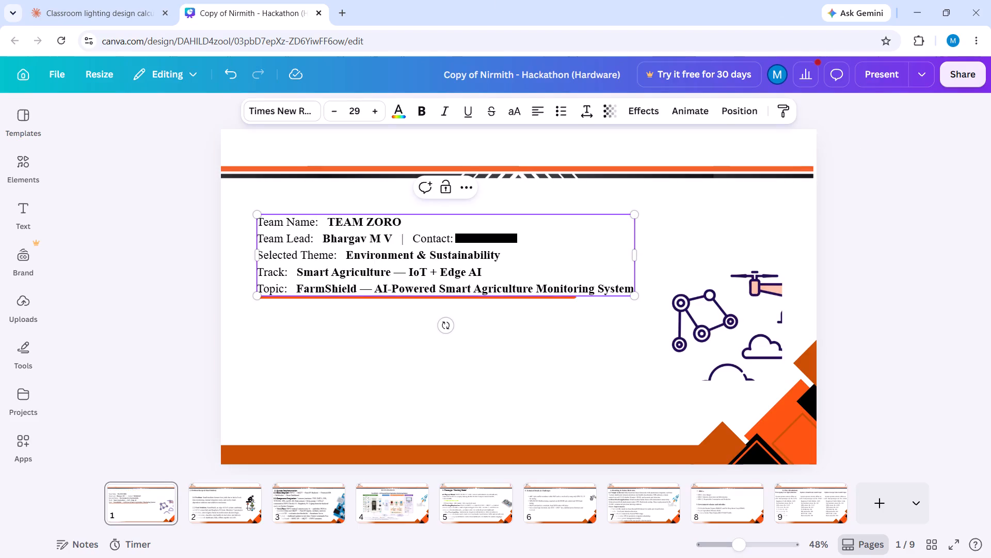
{"action": "key", "text": "BackSpace"}
{"action": "key", "text": "BackSpace"}
{"action": "key", "text": "BackSpace"}
{"action": "key", "text": "BackSpace"}
{"action": "key", "text": "BackSpace"}
{"action": "key", "text": "BackSpace"}
{"action": "key", "text": "BackSpace"}
{"action": "key", "text": "BackSpace"}
{"action": "key", "text": "BackSpace"}
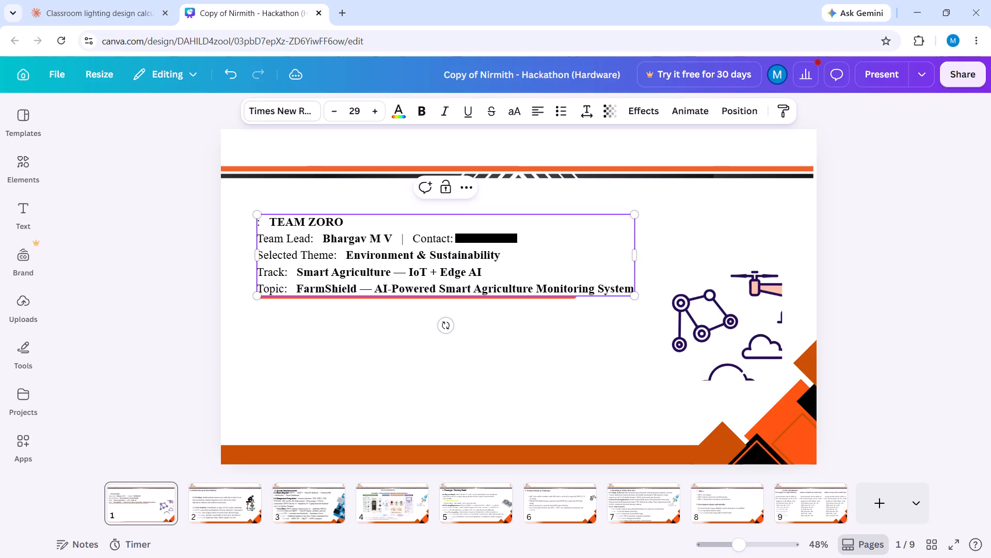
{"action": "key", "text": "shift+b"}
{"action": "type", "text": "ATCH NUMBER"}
Replace the team name after the BATCH NUMBER label with 14.
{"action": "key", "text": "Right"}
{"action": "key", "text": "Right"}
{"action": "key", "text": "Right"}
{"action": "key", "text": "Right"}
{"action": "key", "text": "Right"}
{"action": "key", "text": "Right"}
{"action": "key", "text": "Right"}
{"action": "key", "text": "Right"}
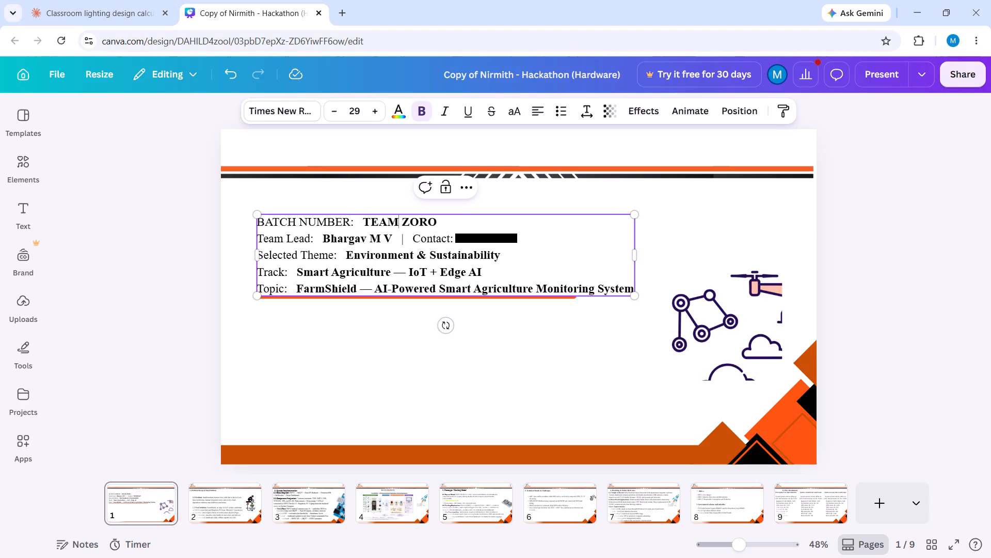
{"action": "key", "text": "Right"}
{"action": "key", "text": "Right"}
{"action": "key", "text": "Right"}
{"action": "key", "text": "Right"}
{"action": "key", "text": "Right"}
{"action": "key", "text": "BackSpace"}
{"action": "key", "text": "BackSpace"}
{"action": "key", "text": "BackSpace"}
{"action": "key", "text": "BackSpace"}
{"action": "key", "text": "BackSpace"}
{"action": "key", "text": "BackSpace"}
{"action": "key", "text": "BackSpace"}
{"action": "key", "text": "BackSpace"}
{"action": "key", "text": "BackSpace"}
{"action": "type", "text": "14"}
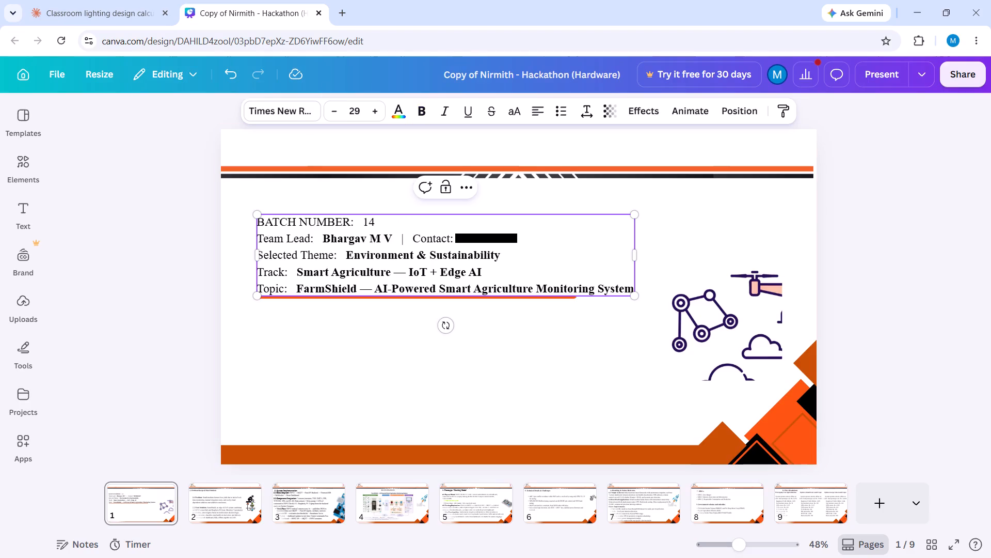
Remove the team lead's name and the contact details from the Team Lead line.
{"action": "left_click", "coordinate": [527, 239]}
{"action": "key", "text": "BackSpace"}
{"action": "key", "text": "BackSpace"}
{"action": "key", "text": "BackSpace"}
{"action": "key", "text": "BackSpace"}
{"action": "key", "text": "BackSpace"}
{"action": "key", "text": "BackSpace"}
{"action": "key", "text": "BackSpace"}
{"action": "key", "text": "BackSpace"}
{"action": "key", "text": "BackSpace"}
{"action": "key", "text": "BackSpace"}
{"action": "key", "text": "BackSpace"}
{"action": "key", "text": "BackSpace"}
{"action": "key", "text": "BackSpace"}
{"action": "key", "text": "BackSpace"}
{"action": "key", "text": "BackSpace"}
{"action": "key", "text": "BackSpace"}
{"action": "key", "text": "BackSpace"}
{"action": "key", "text": "BackSpace"}
{"action": "key", "text": "BackSpace"}
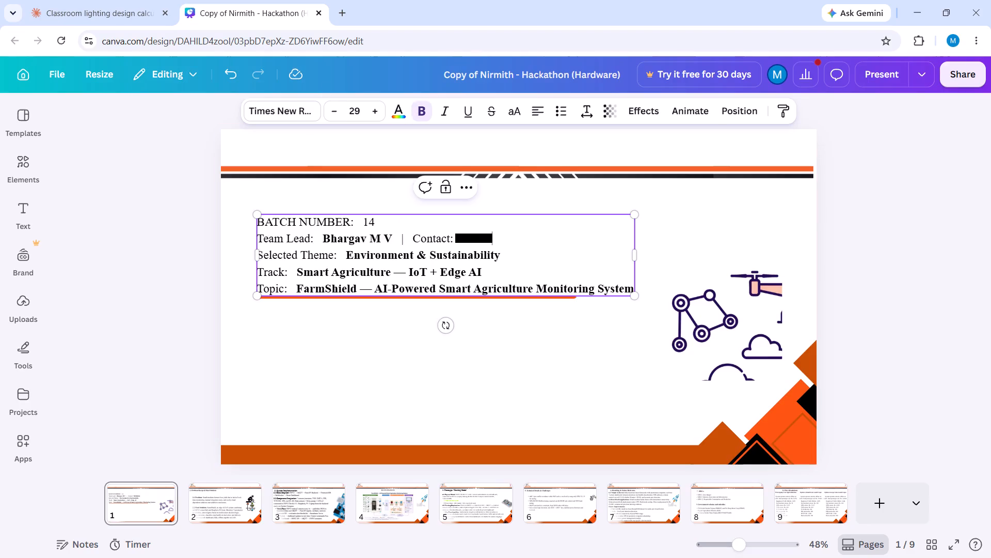
{"action": "key", "text": "BackSpace"}
{"action": "key", "text": "BackSpace"}
{"action": "key", "text": "BackSpace"}
{"action": "key", "text": "BackSpace"}
{"action": "key", "text": "BackSpace"}
{"action": "key", "text": "BackSpace"}
{"action": "key", "text": "BackSpace"}
{"action": "key", "text": "BackSpace"}
{"action": "key", "text": "BackSpace"}
{"action": "key", "text": "BackSpace"}
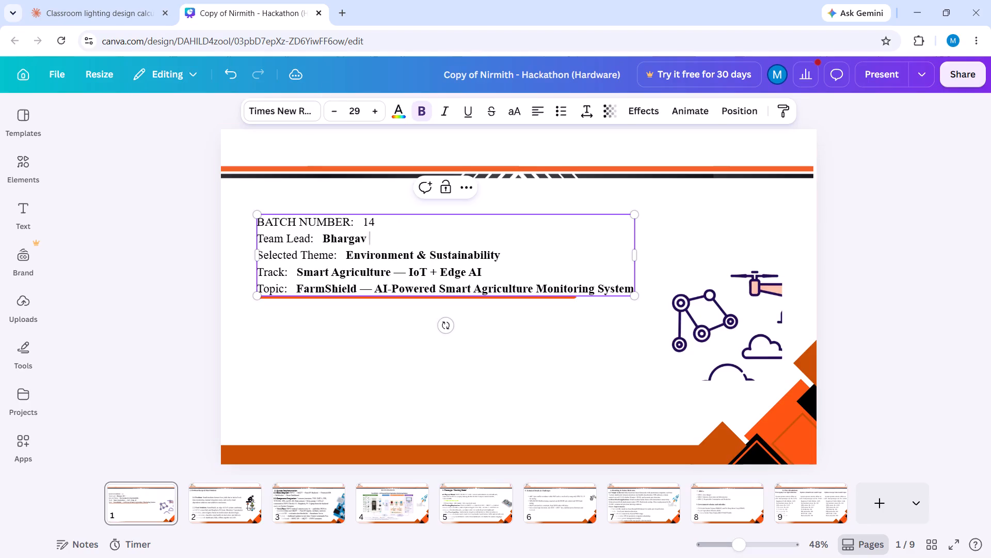
{"action": "key", "text": "BackSpace"}
{"action": "key", "text": "BackSpace"}
{"action": "key", "text": "BackSpace"}
{"action": "key", "text": "BackSpace"}
{"action": "key", "text": "BackSpace"}
{"action": "key", "text": "BackSpace"}
{"action": "key", "text": "BackSpace"}
{"action": "key", "text": "BackSpace"}
{"action": "key", "text": "BackSpace"}
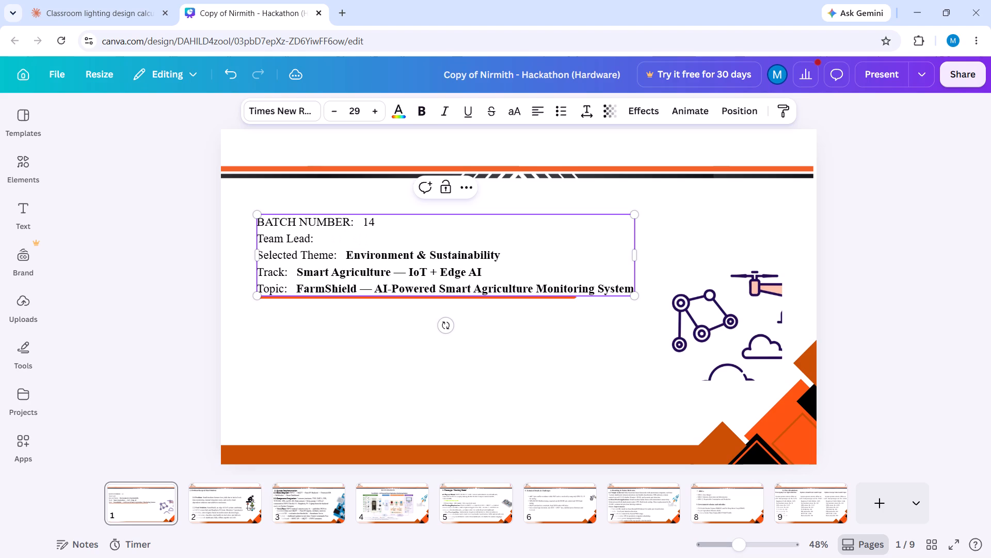
Replace the "Team Lead" label with "BATCH MEMBERS", keeping the colon and adding a space after it.
{"action": "left_click", "coordinate": [310, 238]}
{"action": "key", "text": "BackSpace"}
{"action": "key", "text": "BackSpace"}
{"action": "key", "text": "BackSpace"}
{"action": "key", "text": "BackSpace"}
{"action": "key", "text": "BackSpace"}
{"action": "key", "text": "BackSpace"}
{"action": "key", "text": "BackSpace"}
{"action": "key", "text": "BackSpace"}
{"action": "key", "text": "BackSpace"}
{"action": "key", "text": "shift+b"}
{"action": "key", "text": "BackSpace"}
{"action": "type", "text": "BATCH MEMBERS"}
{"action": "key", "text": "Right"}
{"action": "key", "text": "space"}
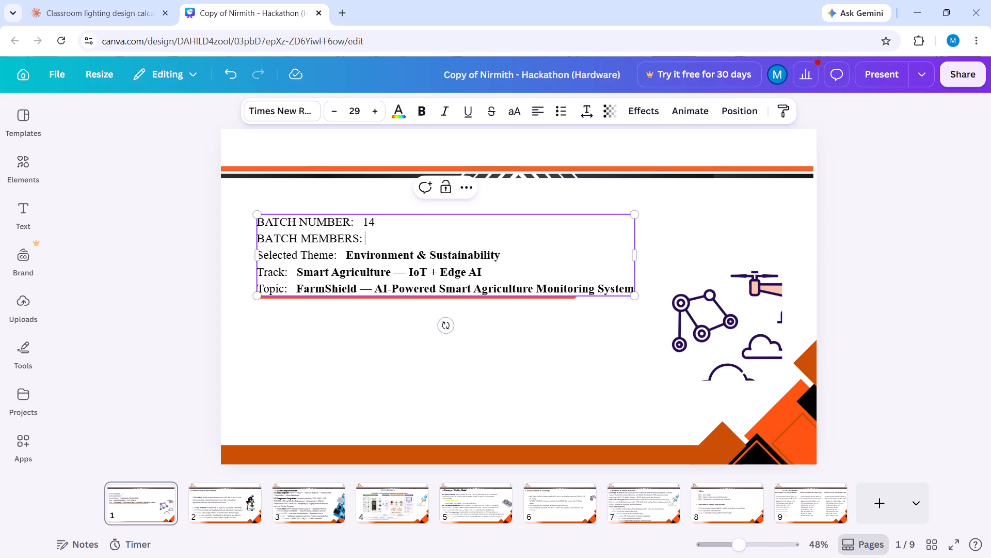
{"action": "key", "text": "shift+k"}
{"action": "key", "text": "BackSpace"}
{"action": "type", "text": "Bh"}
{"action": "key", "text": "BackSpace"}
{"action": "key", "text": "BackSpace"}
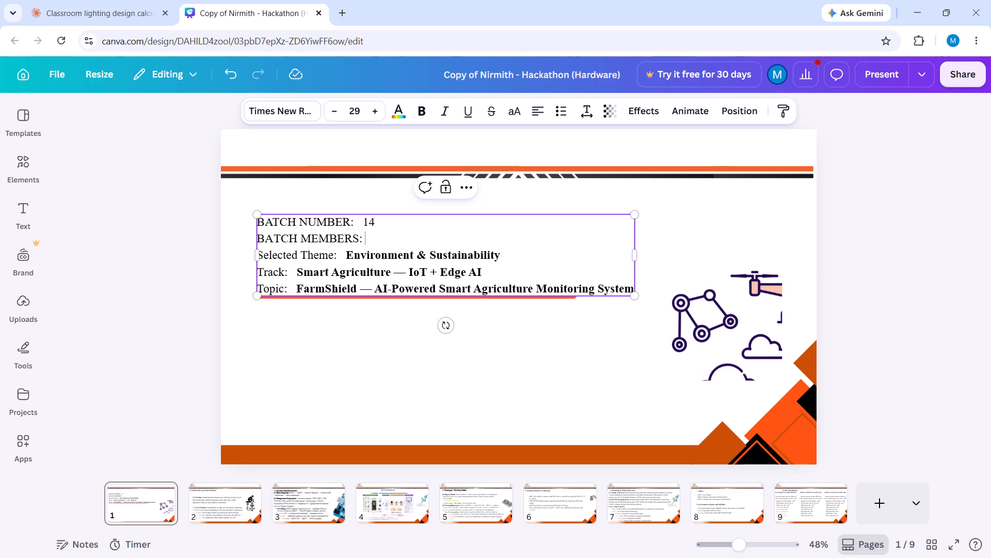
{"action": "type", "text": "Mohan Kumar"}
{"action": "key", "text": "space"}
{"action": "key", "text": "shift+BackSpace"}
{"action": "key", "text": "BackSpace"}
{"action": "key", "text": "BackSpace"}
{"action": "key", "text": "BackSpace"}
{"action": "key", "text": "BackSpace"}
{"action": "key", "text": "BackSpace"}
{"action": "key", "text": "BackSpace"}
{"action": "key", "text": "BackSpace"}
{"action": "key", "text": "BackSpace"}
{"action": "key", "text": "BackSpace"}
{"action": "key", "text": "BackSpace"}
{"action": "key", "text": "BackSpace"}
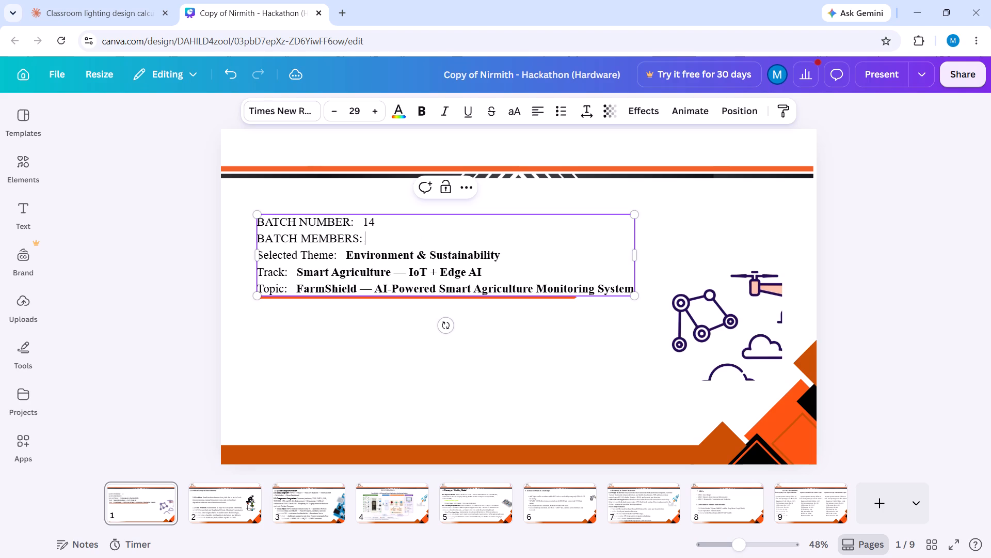
Enter the first batch member's name after the BATCH MEMBERS label, followed by a hyphen and their student ID number.
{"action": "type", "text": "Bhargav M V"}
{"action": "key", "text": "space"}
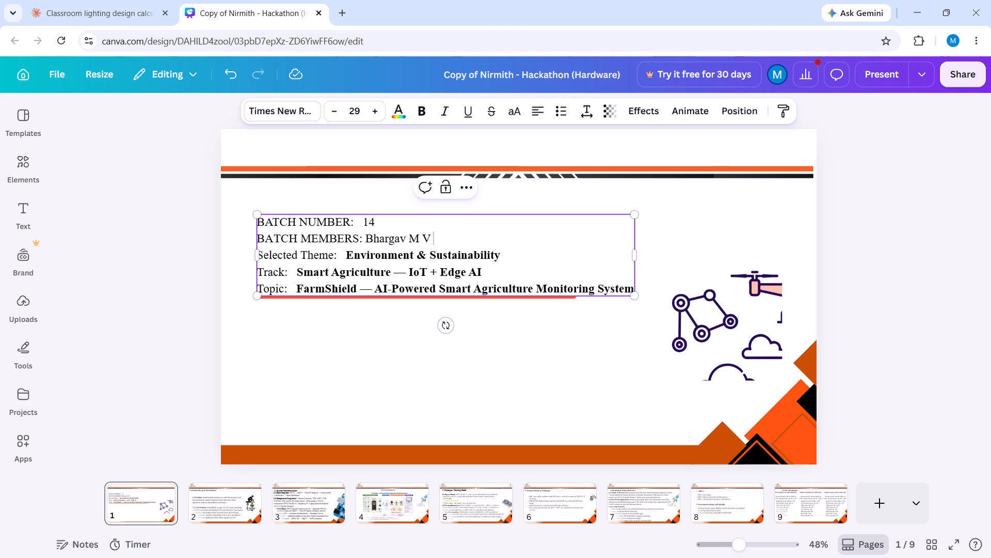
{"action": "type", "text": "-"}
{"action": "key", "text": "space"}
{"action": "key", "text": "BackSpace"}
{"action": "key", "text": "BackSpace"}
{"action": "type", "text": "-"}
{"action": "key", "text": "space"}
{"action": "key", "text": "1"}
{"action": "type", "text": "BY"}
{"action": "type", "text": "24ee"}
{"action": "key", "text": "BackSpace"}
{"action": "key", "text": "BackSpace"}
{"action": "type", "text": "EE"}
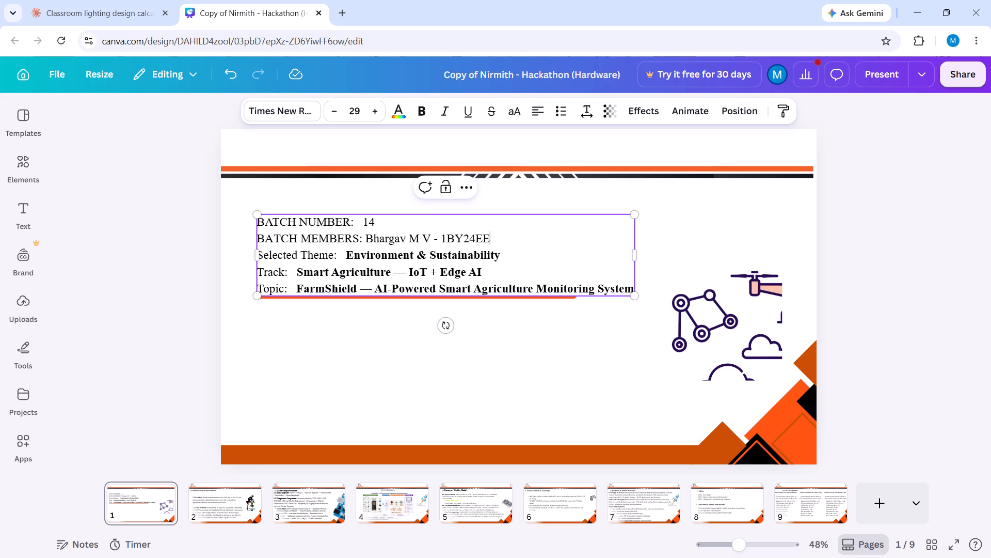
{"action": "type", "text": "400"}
Add a new line below the first batch member and indent it with spaces to align with the start of that member's name.
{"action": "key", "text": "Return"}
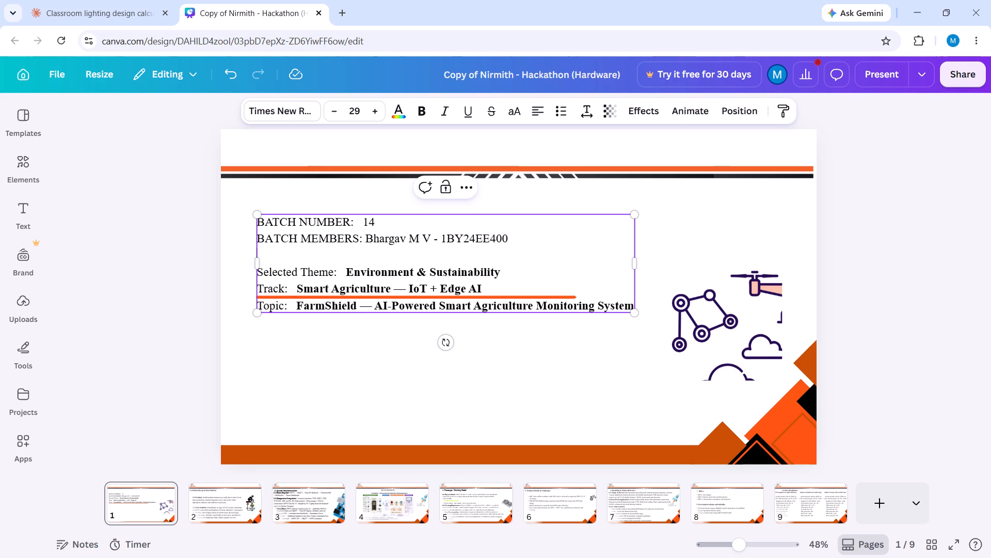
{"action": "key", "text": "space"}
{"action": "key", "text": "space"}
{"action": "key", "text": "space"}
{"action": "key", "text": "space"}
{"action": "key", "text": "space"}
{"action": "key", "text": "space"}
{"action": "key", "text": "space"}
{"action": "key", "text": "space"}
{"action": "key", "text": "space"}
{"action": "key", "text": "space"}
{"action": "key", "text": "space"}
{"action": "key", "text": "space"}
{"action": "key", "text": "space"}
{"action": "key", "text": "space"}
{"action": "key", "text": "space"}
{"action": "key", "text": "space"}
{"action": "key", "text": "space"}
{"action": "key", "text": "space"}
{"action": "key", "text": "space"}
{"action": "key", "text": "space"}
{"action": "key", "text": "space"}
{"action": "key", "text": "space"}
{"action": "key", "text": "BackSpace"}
Enter the second batch member's name on the indented line, followed by a hyphen and their student ID number.
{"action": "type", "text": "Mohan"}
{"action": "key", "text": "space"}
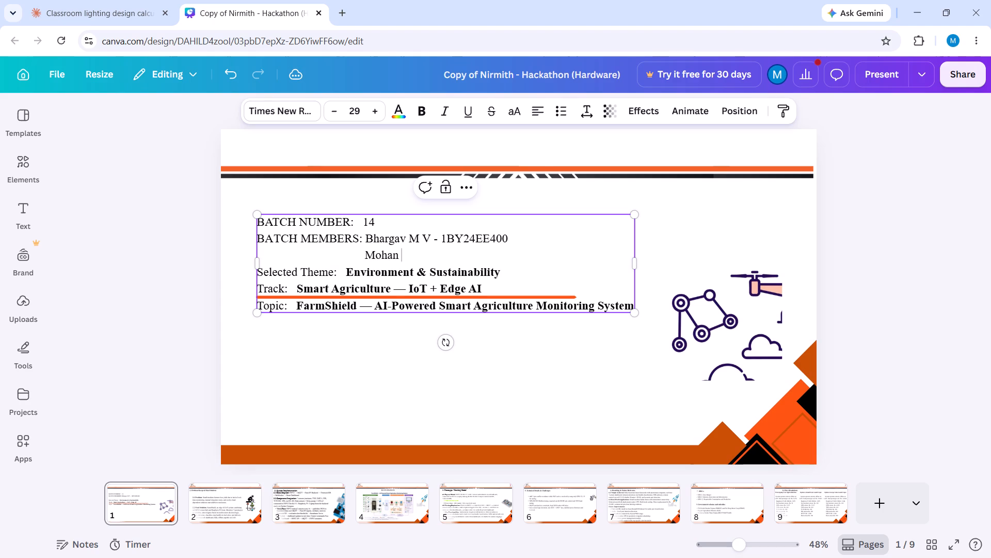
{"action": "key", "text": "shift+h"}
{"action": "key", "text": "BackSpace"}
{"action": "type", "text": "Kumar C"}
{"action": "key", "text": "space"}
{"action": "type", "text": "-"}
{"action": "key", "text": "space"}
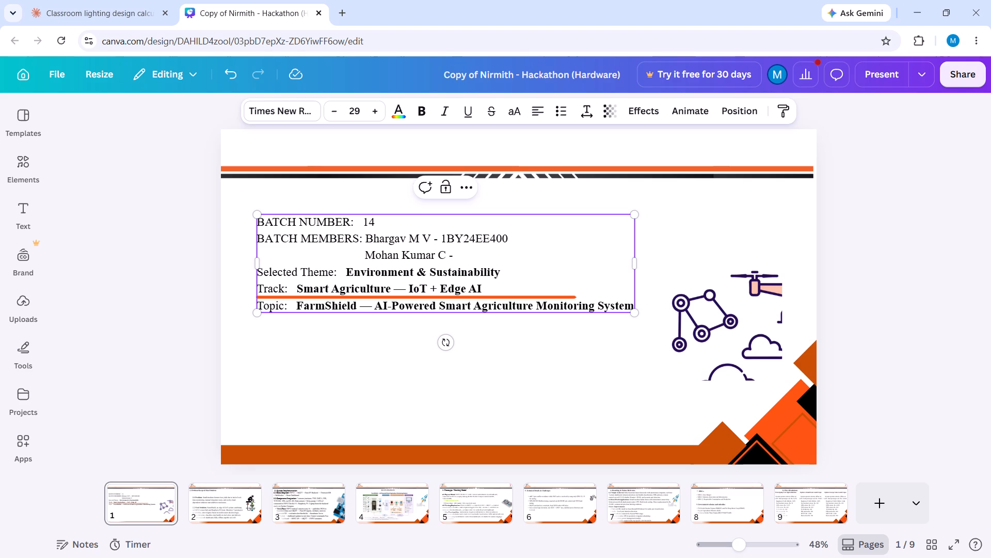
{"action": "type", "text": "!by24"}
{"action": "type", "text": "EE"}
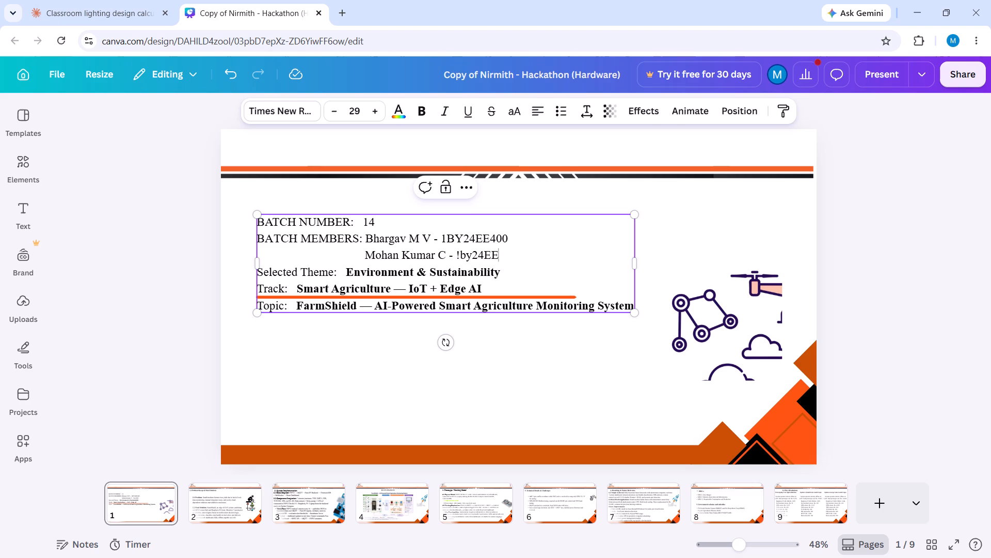
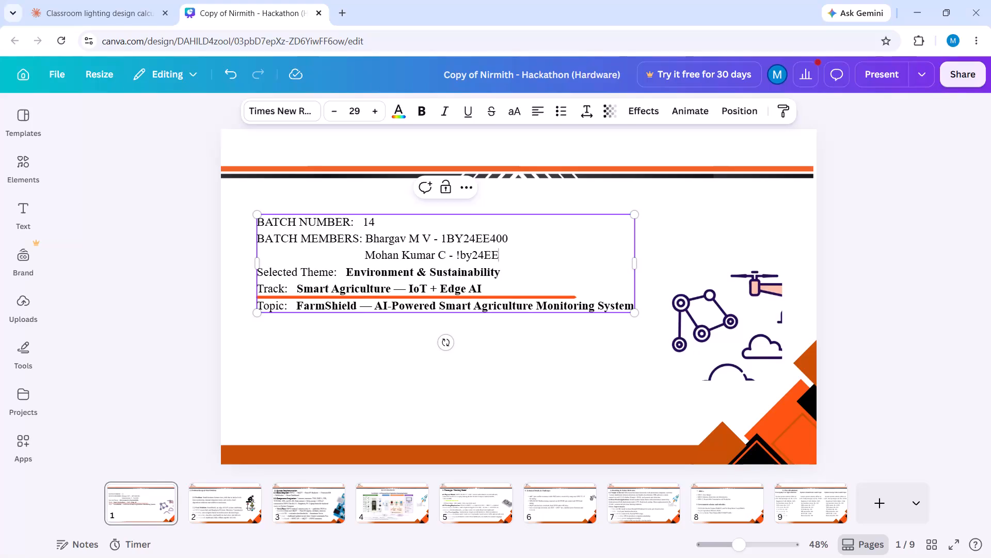
Correct the mistyped start of the second batch member's student ID so it uses the same uppercase prefix as the first member's ID.
{"action": "key", "text": "Left"}
{"action": "key", "text": "Left"}
{"action": "key", "text": "Left"}
{"action": "key", "text": "Left"}
{"action": "key", "text": "Left"}
{"action": "key", "text": "Right"}
{"action": "key", "text": "BackSpace"}
{"action": "key", "text": "BackSpace"}
{"action": "key", "text": "BackSpace"}
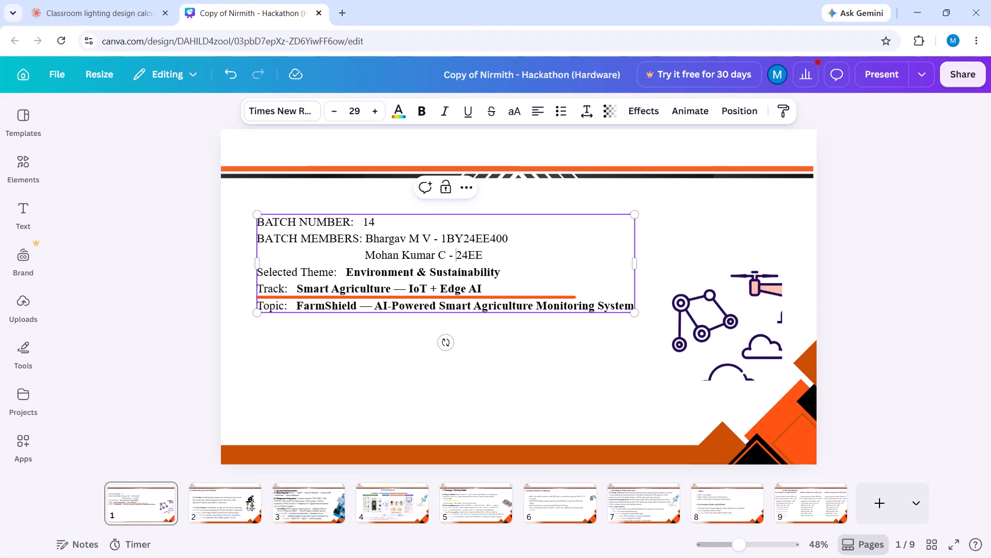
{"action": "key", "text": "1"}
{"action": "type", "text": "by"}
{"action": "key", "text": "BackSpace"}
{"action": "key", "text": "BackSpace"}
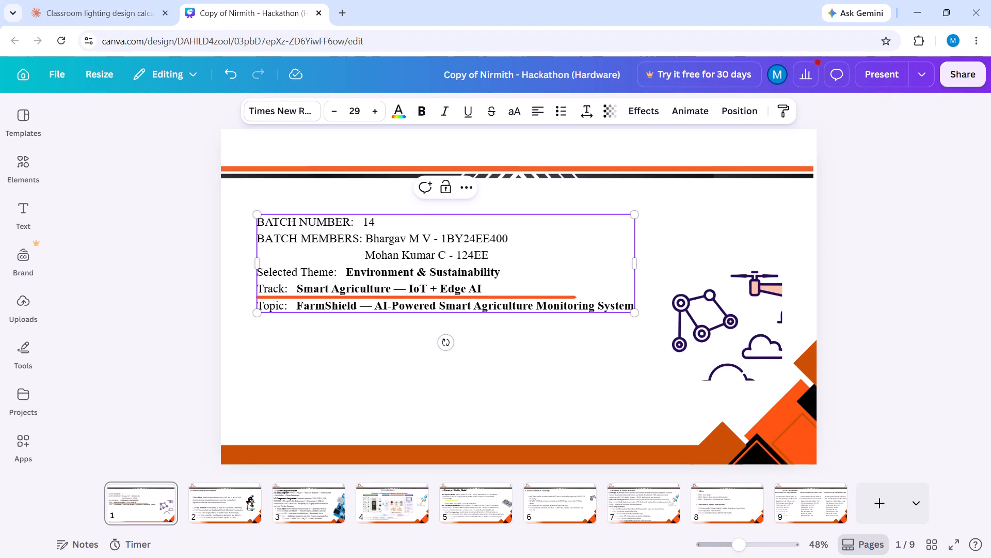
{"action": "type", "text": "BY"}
Complete the second batch member's student ID by adding its last three digits at the end of the line.
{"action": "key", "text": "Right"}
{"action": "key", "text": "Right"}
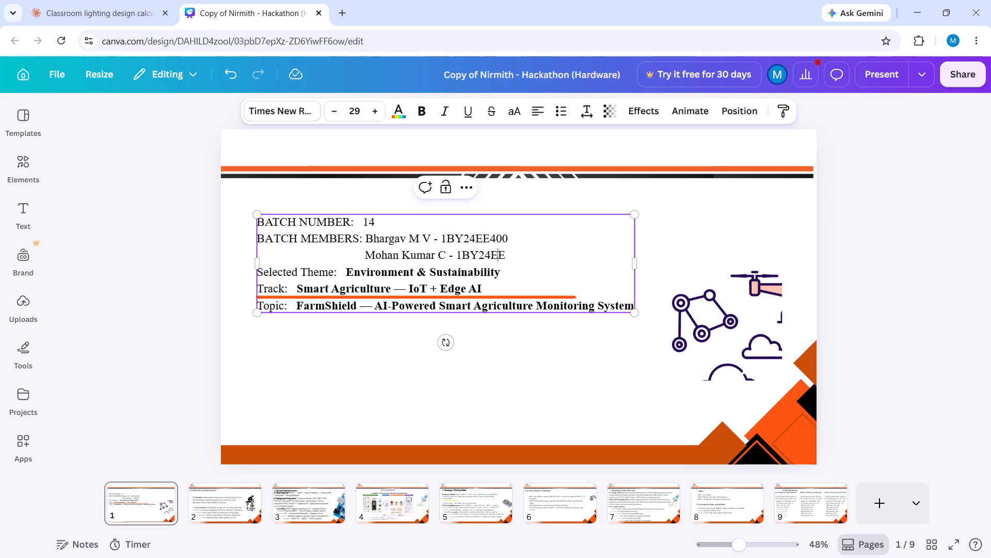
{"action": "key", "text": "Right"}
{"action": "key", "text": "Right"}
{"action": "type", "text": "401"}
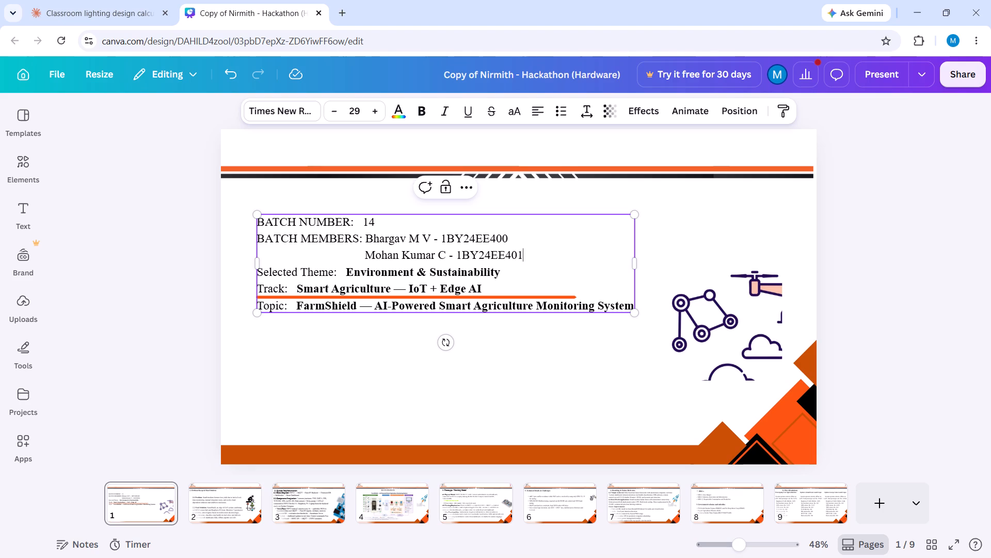
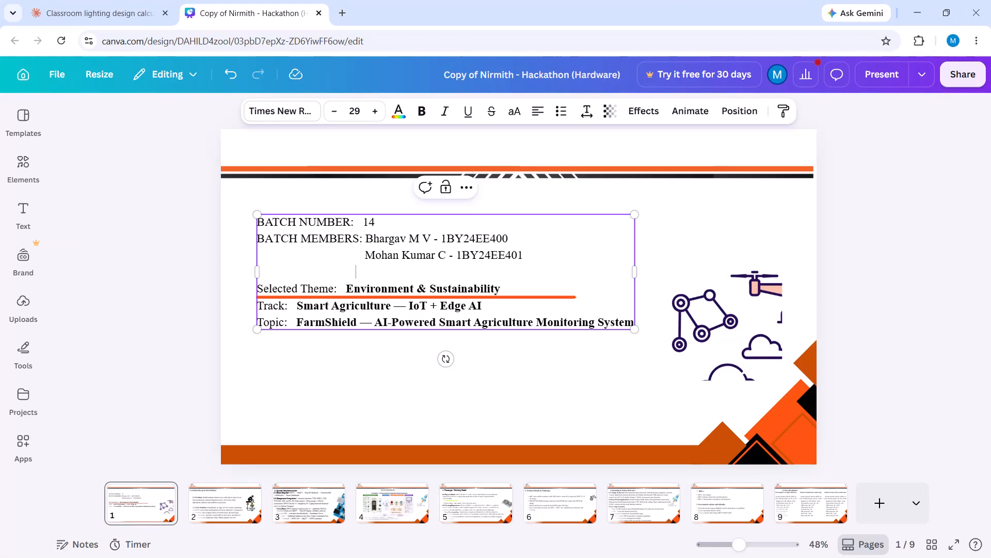
Enter the third batch member's name below the second member's line, aligned with the names above.
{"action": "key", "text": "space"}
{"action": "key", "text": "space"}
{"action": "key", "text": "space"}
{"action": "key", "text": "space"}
{"action": "key", "text": "BackSpace"}
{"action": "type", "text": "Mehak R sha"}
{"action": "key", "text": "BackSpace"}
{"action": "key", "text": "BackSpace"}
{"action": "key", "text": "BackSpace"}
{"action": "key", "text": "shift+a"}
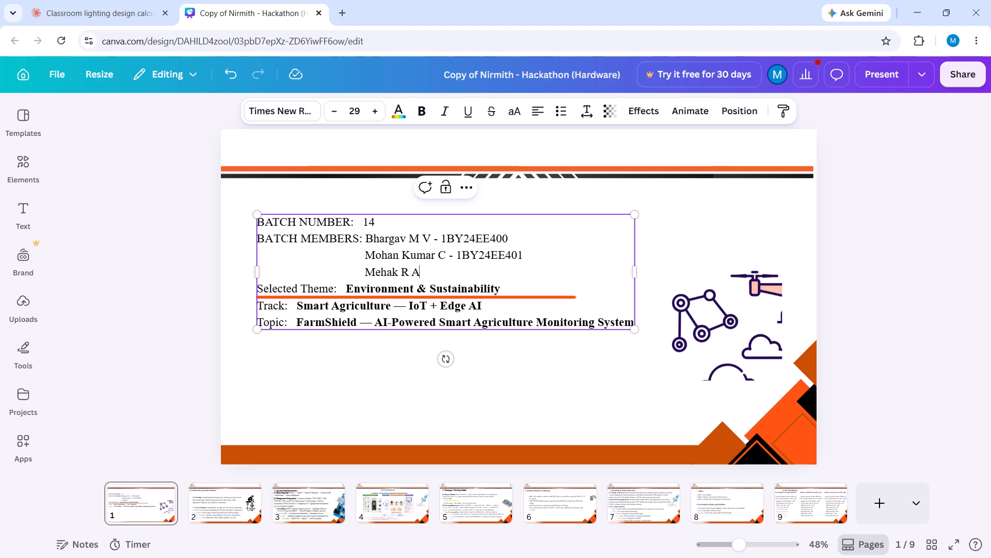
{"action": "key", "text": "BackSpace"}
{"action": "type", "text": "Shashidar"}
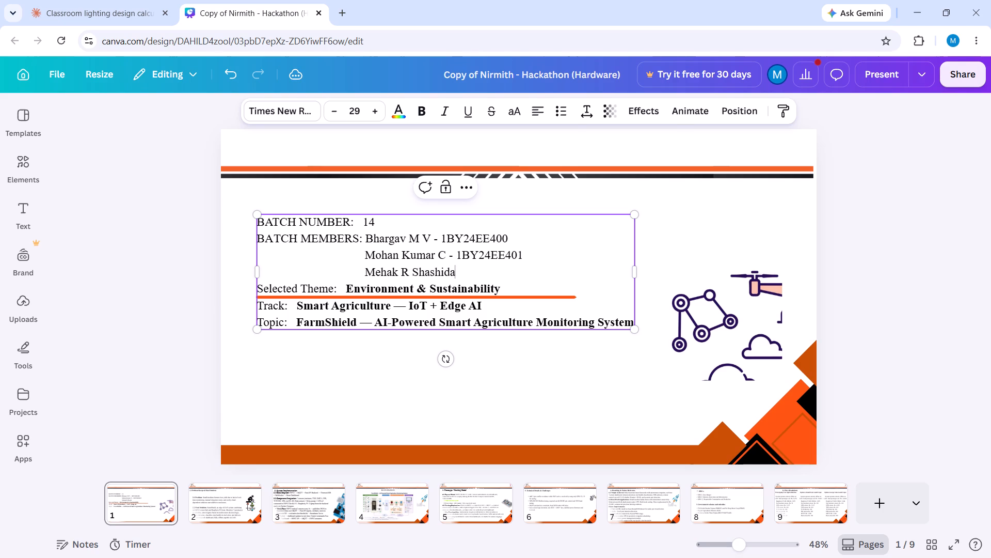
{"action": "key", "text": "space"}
Add the third batch member's student ID after the name, separated by a hyphen and in the same uppercase format as the others.
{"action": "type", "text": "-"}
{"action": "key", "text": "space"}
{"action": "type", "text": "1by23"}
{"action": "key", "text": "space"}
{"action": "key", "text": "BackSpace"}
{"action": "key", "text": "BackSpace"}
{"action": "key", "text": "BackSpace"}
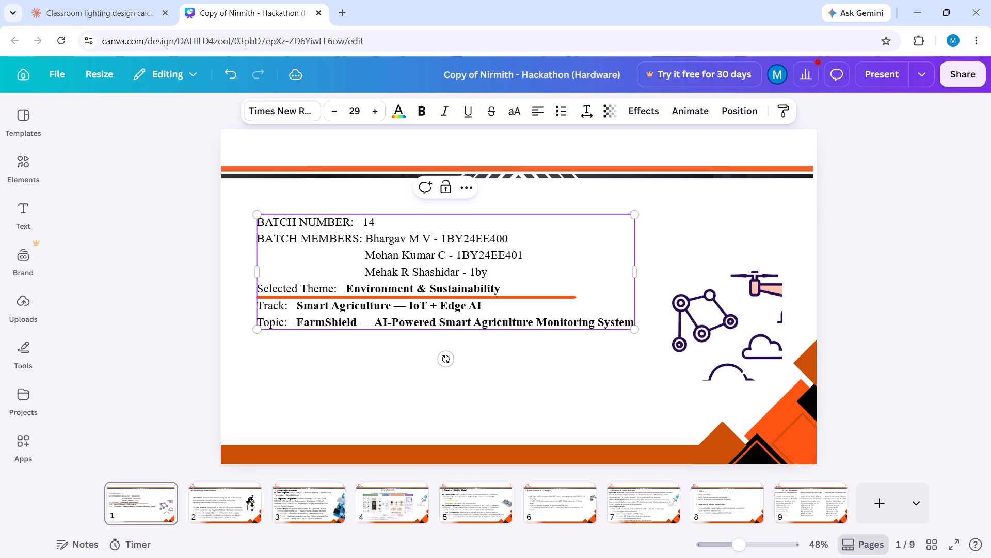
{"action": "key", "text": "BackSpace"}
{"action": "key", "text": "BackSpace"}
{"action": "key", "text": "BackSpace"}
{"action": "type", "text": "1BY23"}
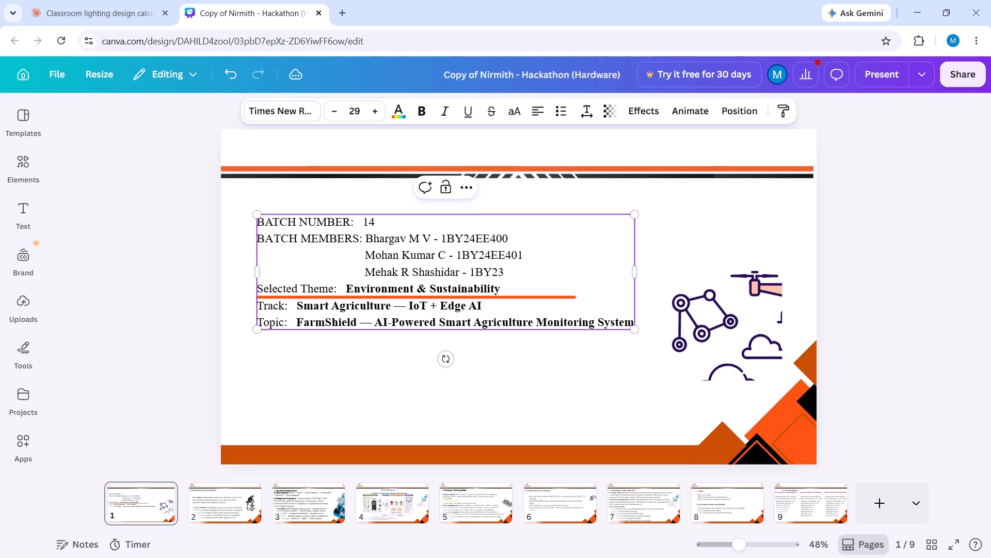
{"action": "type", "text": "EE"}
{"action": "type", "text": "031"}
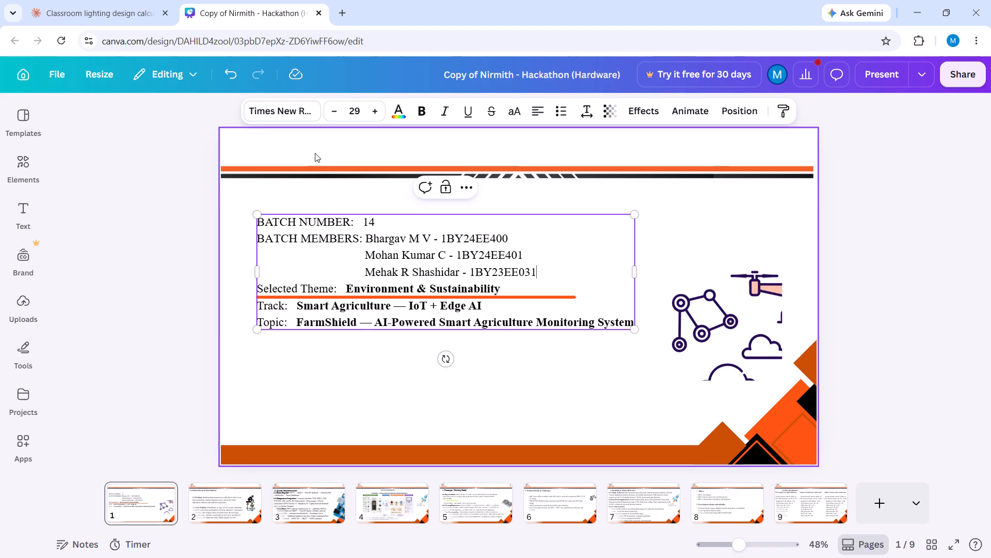
Start a new line below the third member and enter the fourth batch member's name, aligned with the names above.
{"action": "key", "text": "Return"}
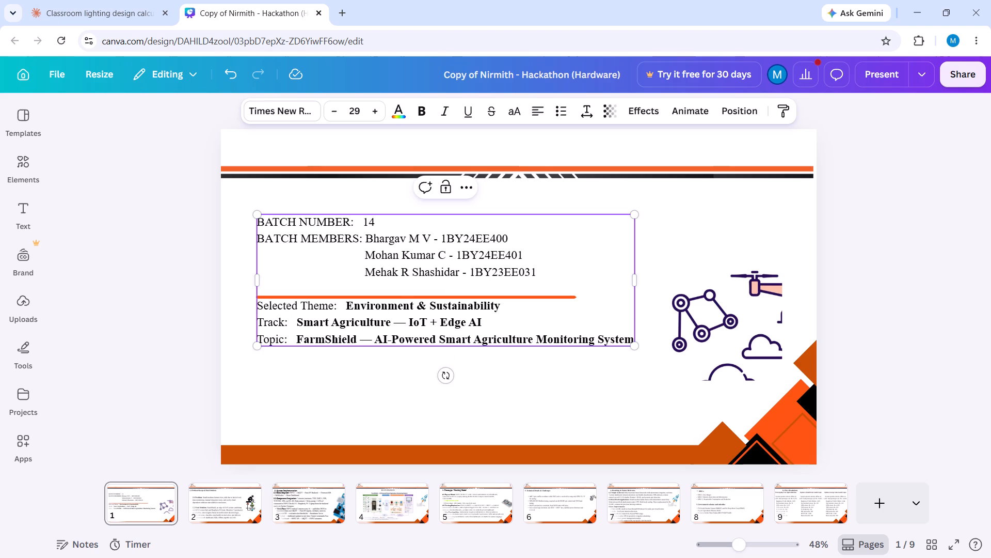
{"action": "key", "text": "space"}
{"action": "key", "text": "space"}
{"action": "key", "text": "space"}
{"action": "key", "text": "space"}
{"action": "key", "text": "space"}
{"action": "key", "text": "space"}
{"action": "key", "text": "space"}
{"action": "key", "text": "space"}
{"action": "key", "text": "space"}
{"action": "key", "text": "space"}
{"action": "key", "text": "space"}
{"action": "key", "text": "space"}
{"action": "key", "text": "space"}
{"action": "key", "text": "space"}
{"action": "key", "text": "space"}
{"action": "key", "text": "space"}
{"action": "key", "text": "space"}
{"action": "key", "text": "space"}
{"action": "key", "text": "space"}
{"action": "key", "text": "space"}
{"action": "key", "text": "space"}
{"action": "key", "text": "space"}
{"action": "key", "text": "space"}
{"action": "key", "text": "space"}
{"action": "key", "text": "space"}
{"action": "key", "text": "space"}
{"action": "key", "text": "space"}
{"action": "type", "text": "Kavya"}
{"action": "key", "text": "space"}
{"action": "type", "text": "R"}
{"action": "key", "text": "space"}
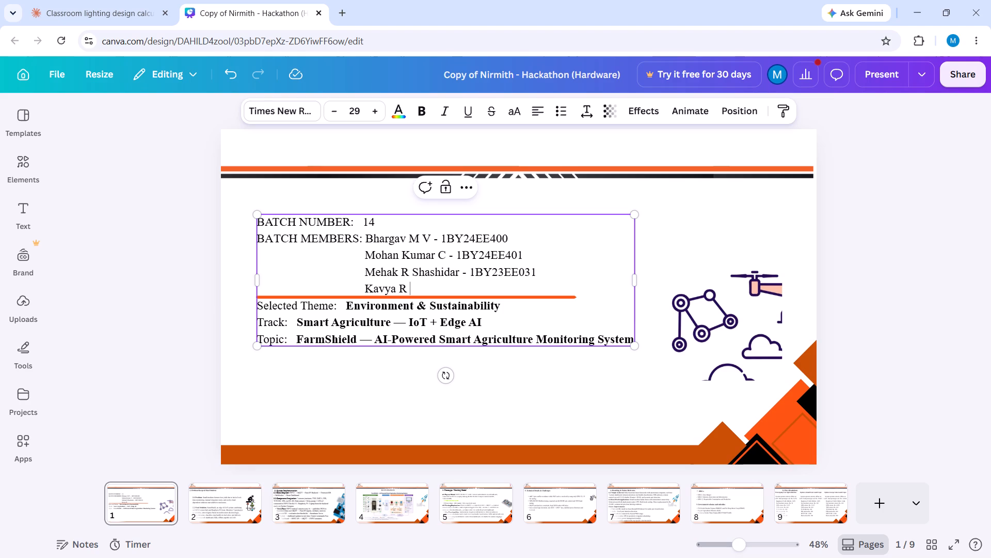
Add the fourth batch member's student ID after the name, separated by a hyphen and in uppercase format.
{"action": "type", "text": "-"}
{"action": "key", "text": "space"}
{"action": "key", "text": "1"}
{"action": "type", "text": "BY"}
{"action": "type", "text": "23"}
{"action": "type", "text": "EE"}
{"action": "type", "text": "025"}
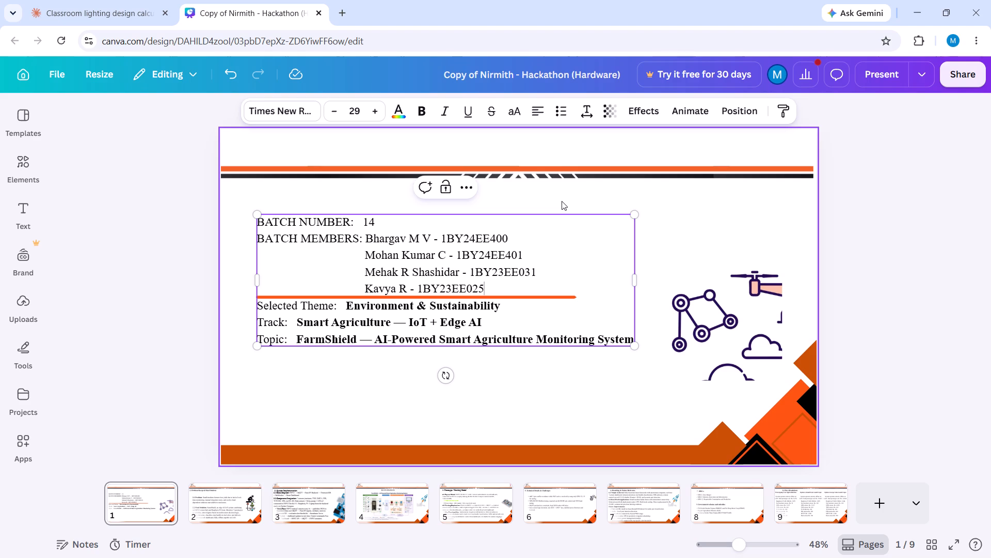
Move the batch details text box slightly higher on slide 1, making room above the orange divider line.
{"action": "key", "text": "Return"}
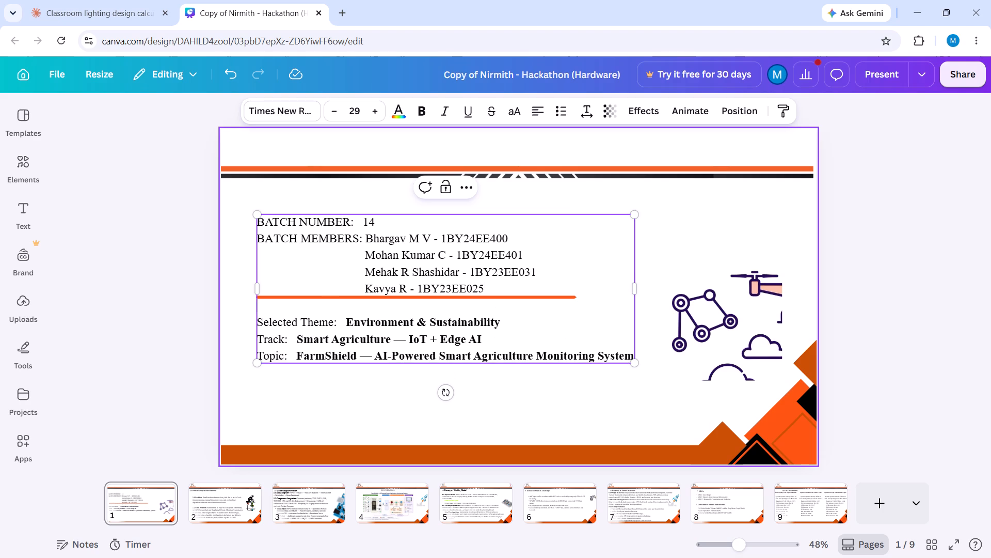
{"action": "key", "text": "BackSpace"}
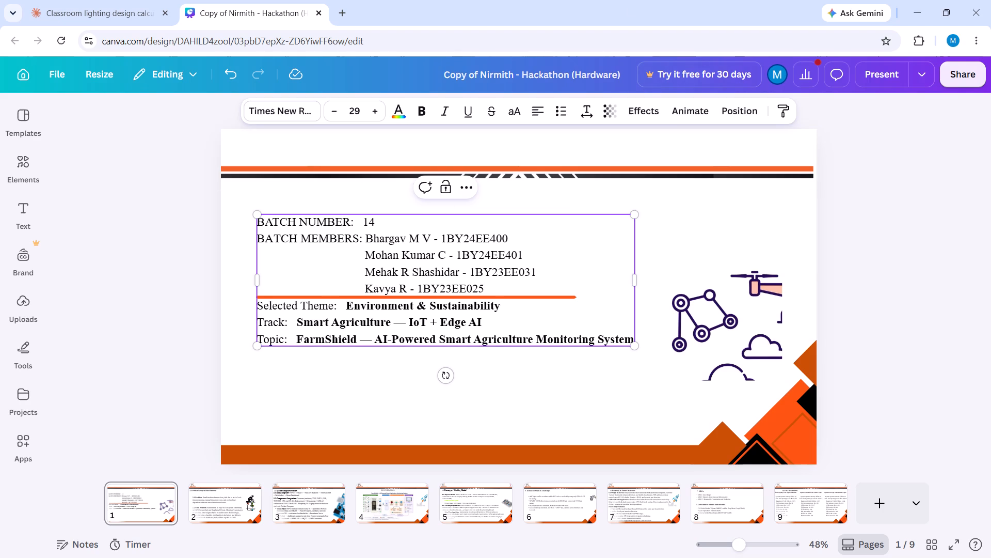
{"action": "left_click", "coordinate": [518, 294]}
{"action": "left_click_drag", "start_coordinate": [535, 213], "coordinate": [541, 210]}
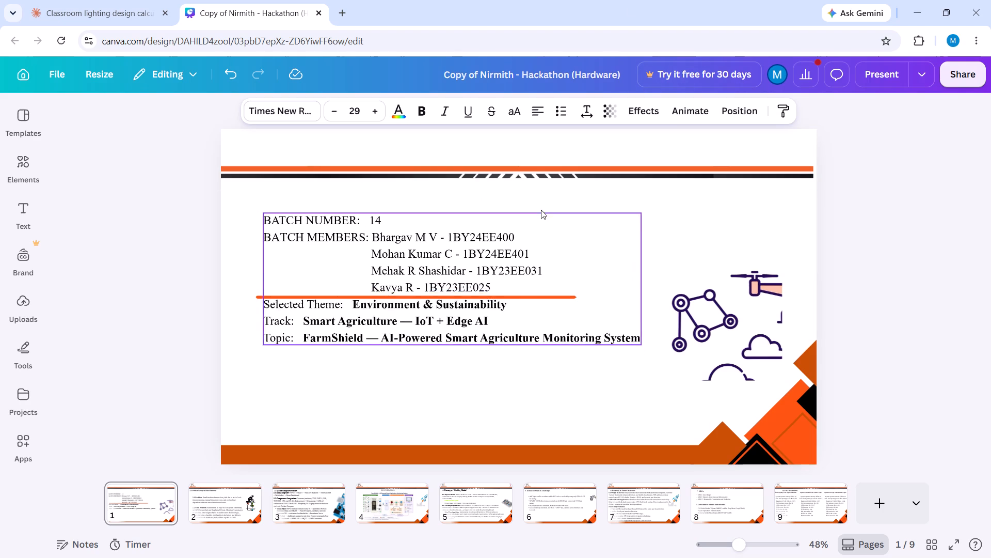
{"action": "left_click_drag", "start_coordinate": [541, 210], "coordinate": [535, 200]}
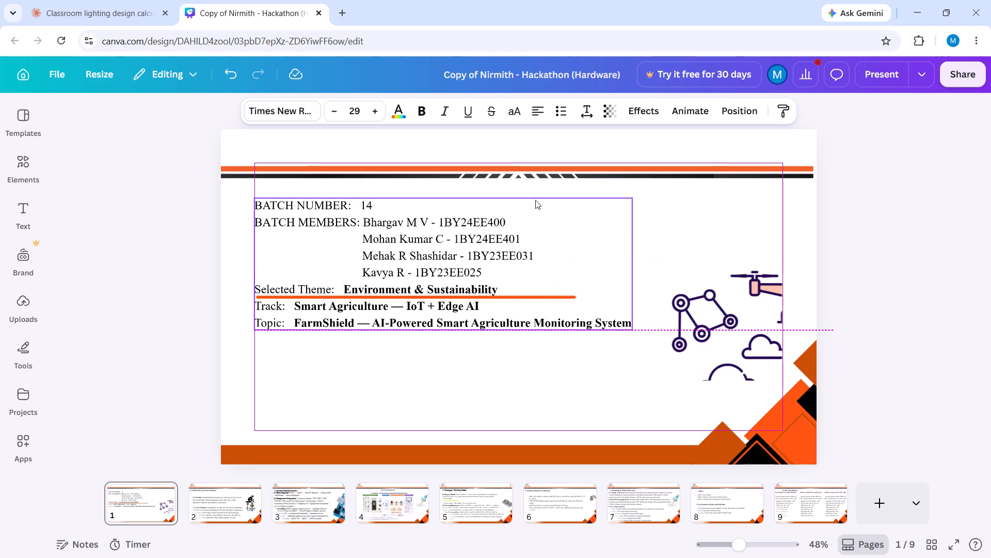
{"action": "left_click_drag", "start_coordinate": [535, 200], "coordinate": [536, 190]}
Insert two line breaks after the fourth member's line so the theme, track and topic lines sit below the orange divider.
{"action": "left_click", "coordinate": [507, 261]}
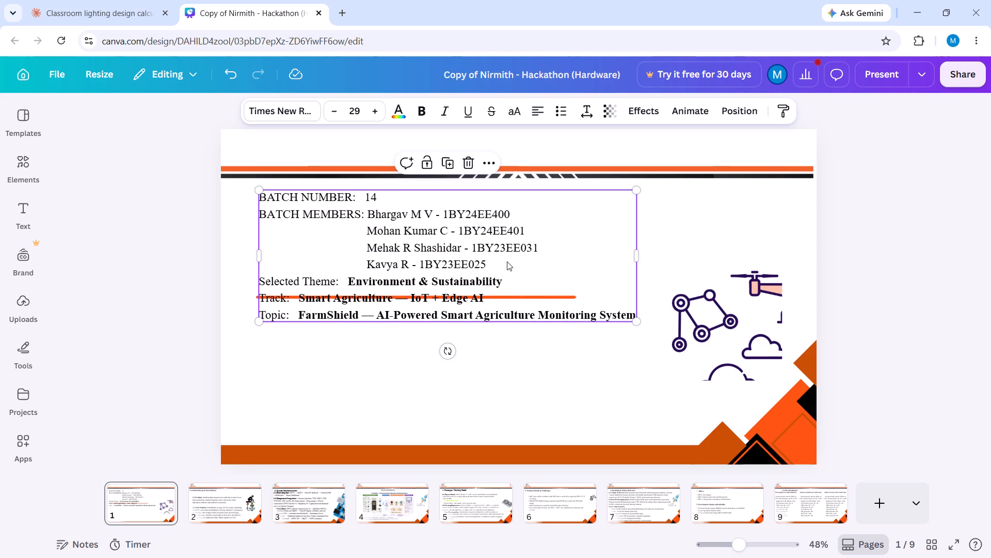
{"action": "key", "text": "Return"}
{"action": "key", "text": "Return"}
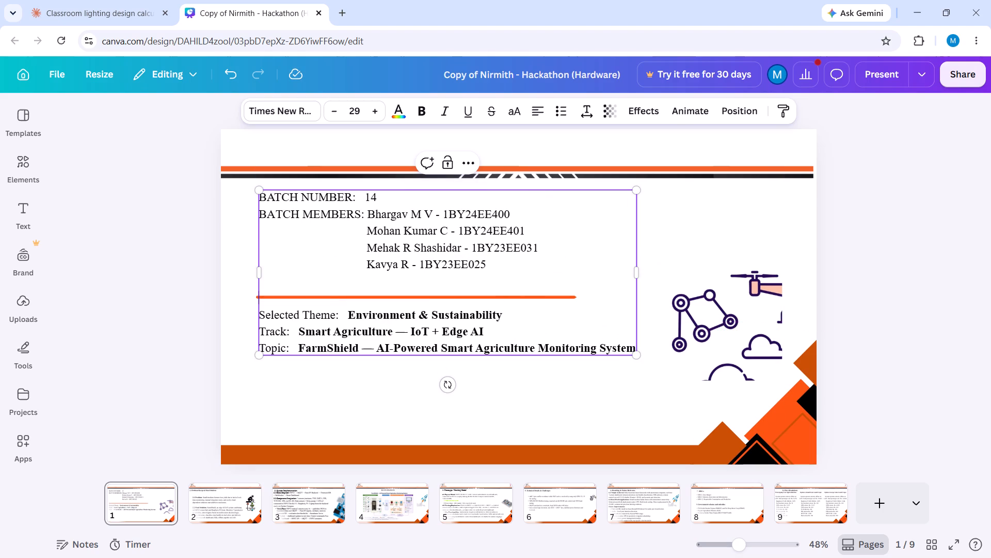
Add a guide name line directly below the batch members, starting with GUIDE in capitals.
{"action": "left_click", "coordinate": [443, 286]}
{"action": "left_click", "coordinate": [424, 280]}
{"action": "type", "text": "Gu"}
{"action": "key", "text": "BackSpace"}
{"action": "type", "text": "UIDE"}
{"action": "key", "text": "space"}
Complete the guide line below the batch members with the label NAME: followed by the guide's name, including the Dr. title.
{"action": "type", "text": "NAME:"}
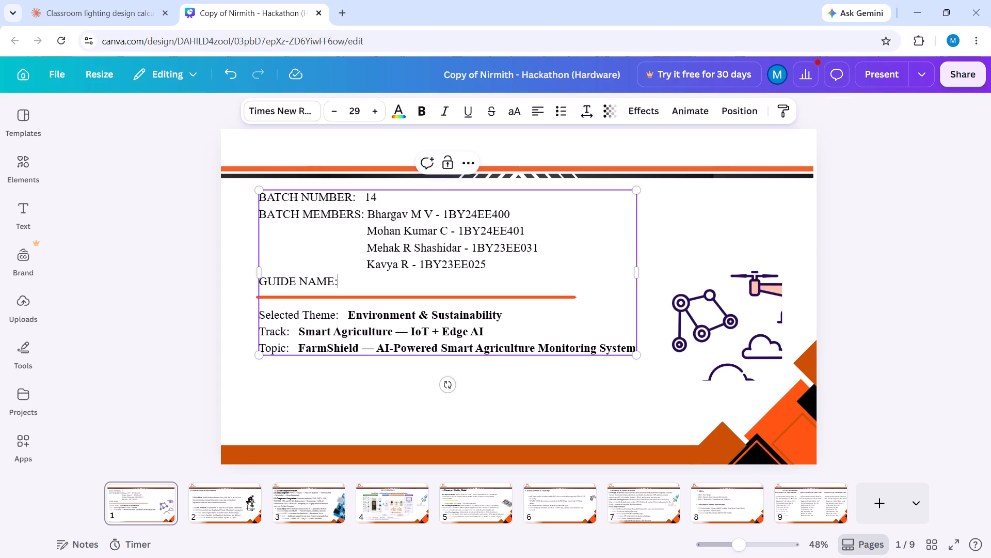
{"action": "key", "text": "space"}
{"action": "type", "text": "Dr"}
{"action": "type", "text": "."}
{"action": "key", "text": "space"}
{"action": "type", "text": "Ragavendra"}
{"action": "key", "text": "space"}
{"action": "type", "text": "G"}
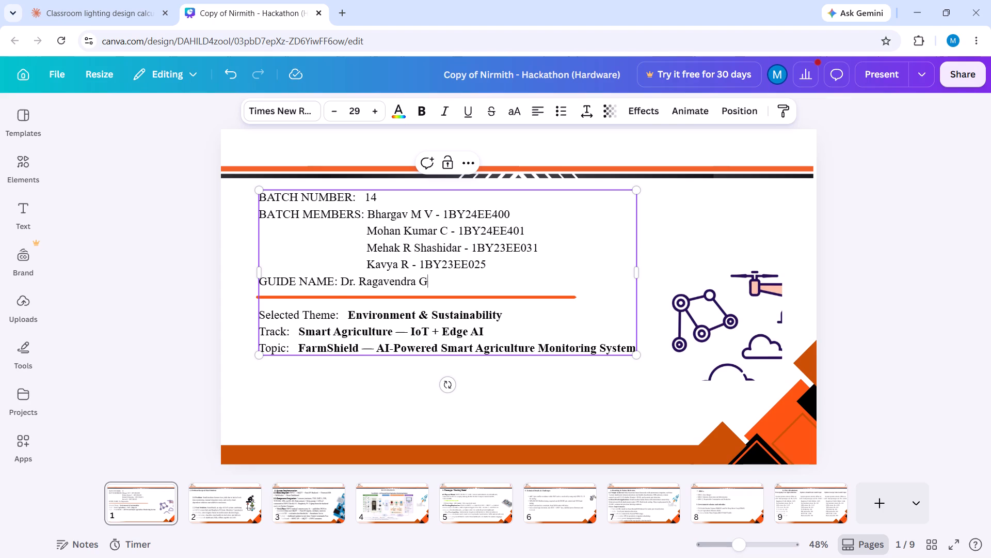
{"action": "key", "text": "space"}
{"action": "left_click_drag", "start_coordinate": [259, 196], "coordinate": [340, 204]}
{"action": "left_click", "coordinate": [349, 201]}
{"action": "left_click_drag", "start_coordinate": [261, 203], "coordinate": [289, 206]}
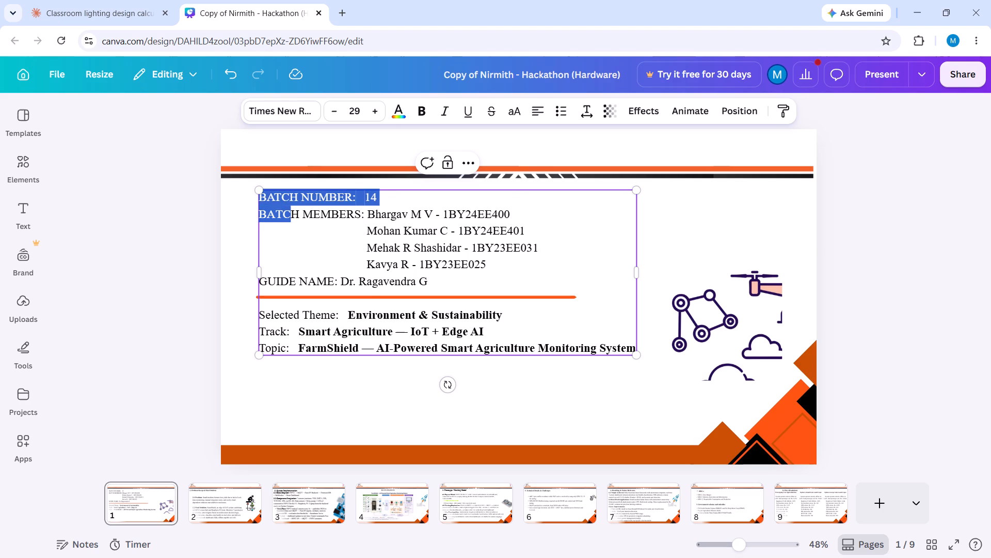
Move the orange and black header stripe slightly higher on slide 1, away from the batch details text box.
{"action": "left_click_drag", "start_coordinate": [358, 182], "coordinate": [363, 171]}
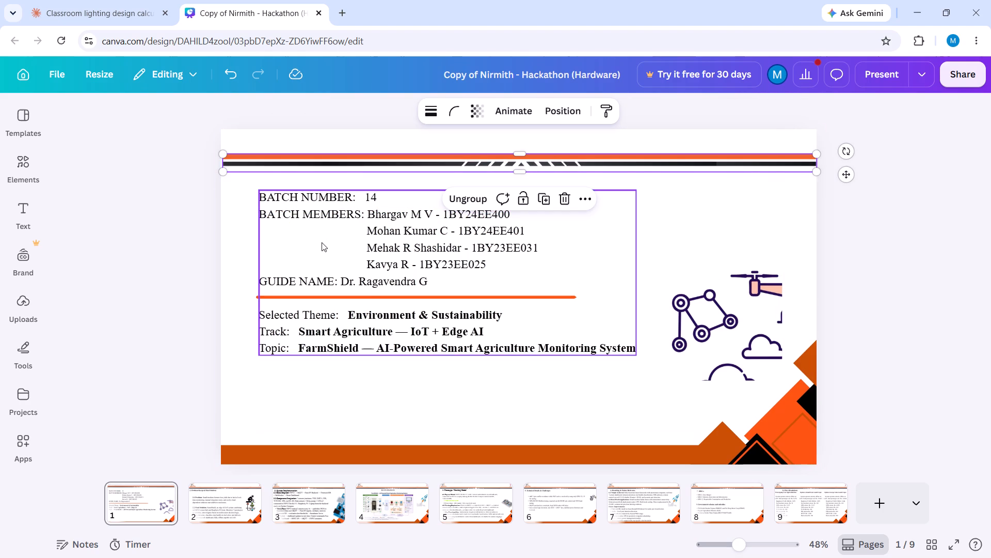
Select the BATCH NUMBER label text in the first line of the batch details.
{"action": "left_click", "coordinate": [309, 194]}
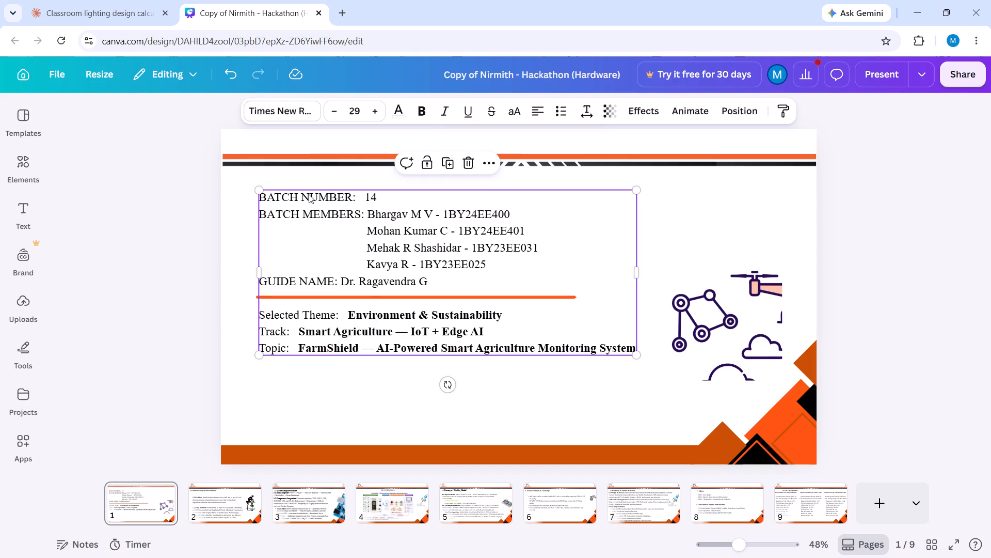
{"action": "left_click", "coordinate": [350, 195]}
{"action": "left_click_drag", "start_coordinate": [350, 195], "coordinate": [344, 196]}
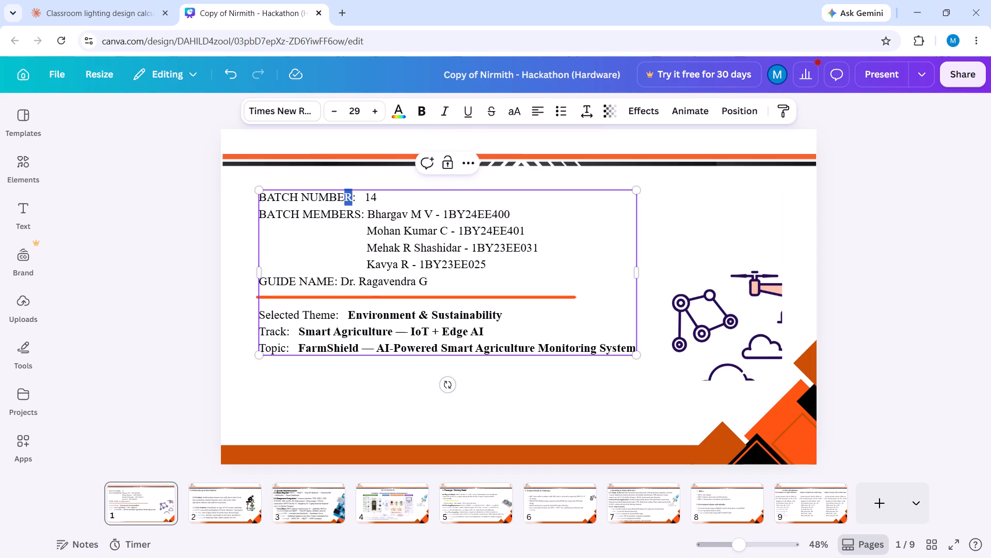
Make the BATCH NUMBER and BATCH MEMBERS labels bold.
{"action": "left_click_drag", "start_coordinate": [344, 196], "coordinate": [261, 202]}
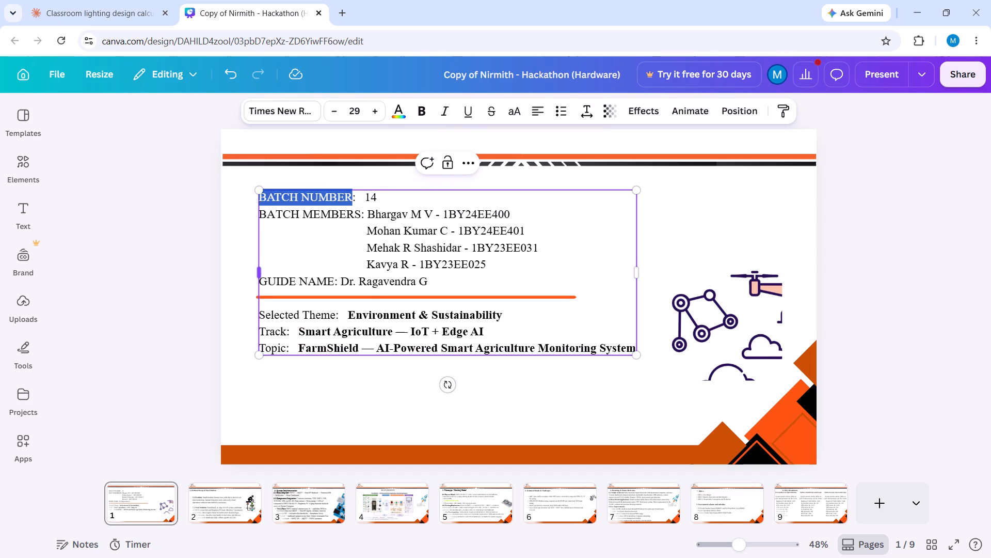
{"action": "left_click_drag", "start_coordinate": [261, 202], "coordinate": [258, 203]}
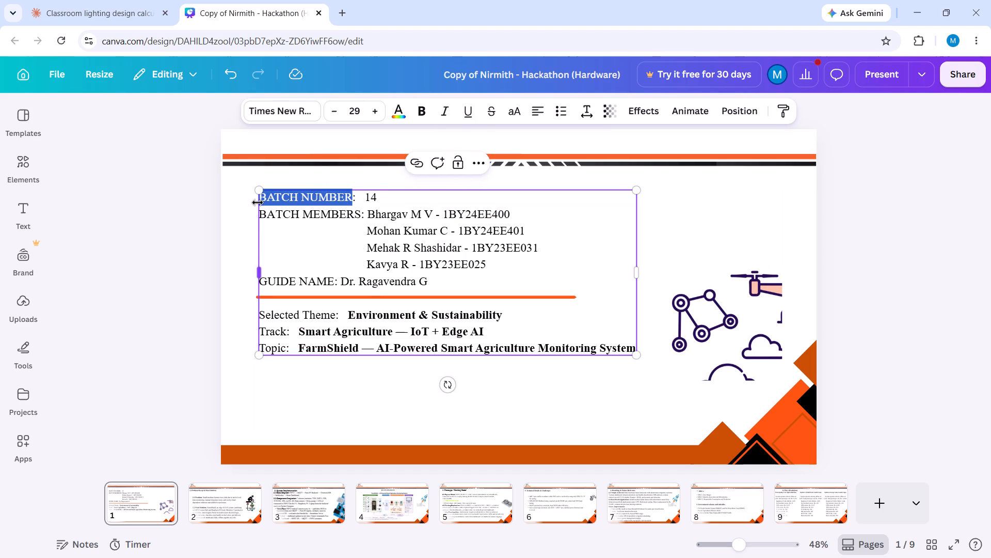
{"action": "key", "text": "ctrl+b"}
{"action": "left_click", "coordinate": [366, 256]}
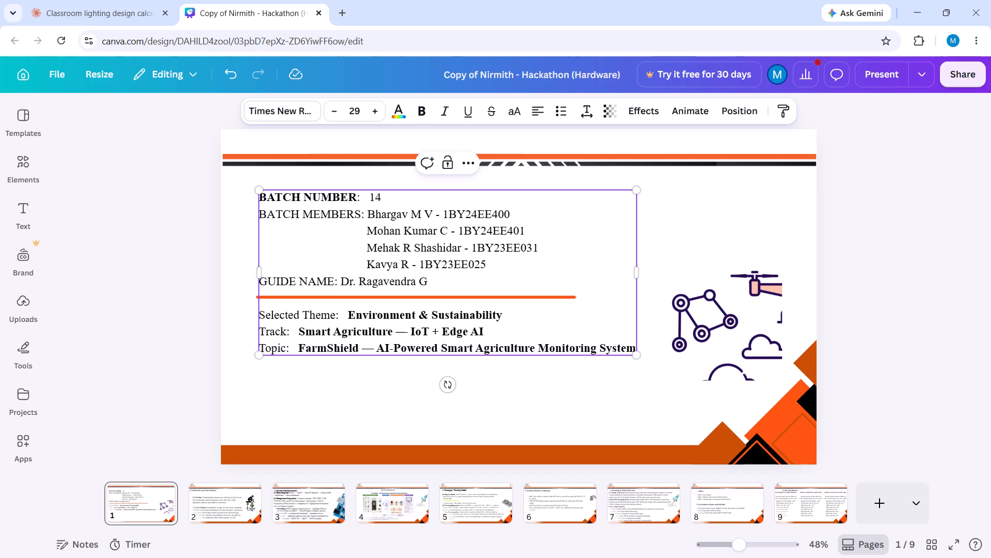
{"action": "left_click_drag", "start_coordinate": [360, 217], "coordinate": [280, 225]}
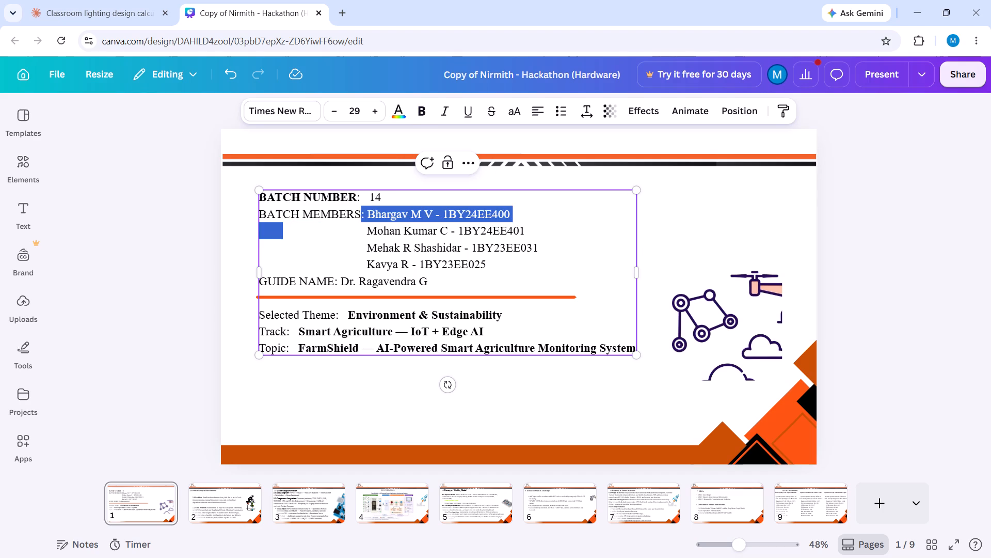
{"action": "left_click_drag", "start_coordinate": [280, 225], "coordinate": [262, 205]}
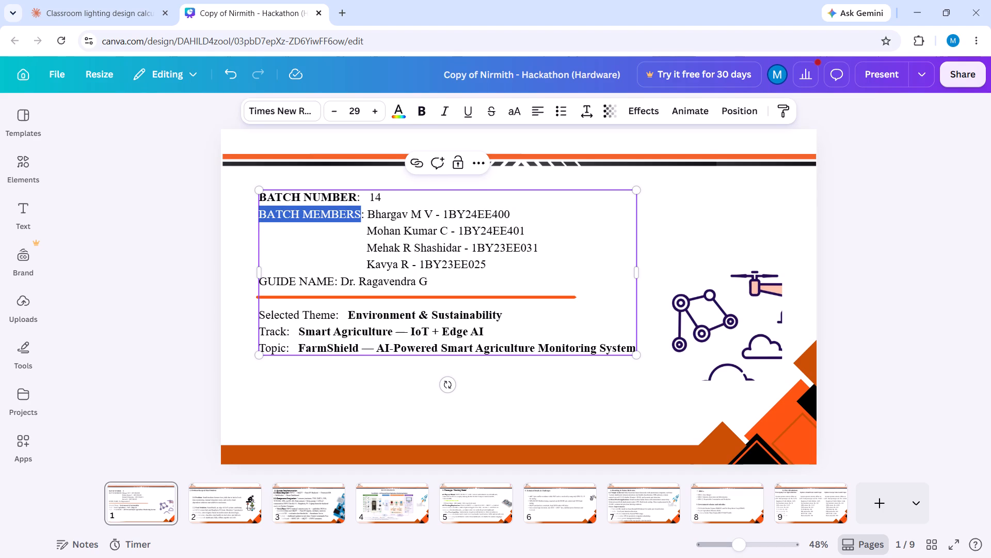
{"action": "key", "text": "ctrl+b"}
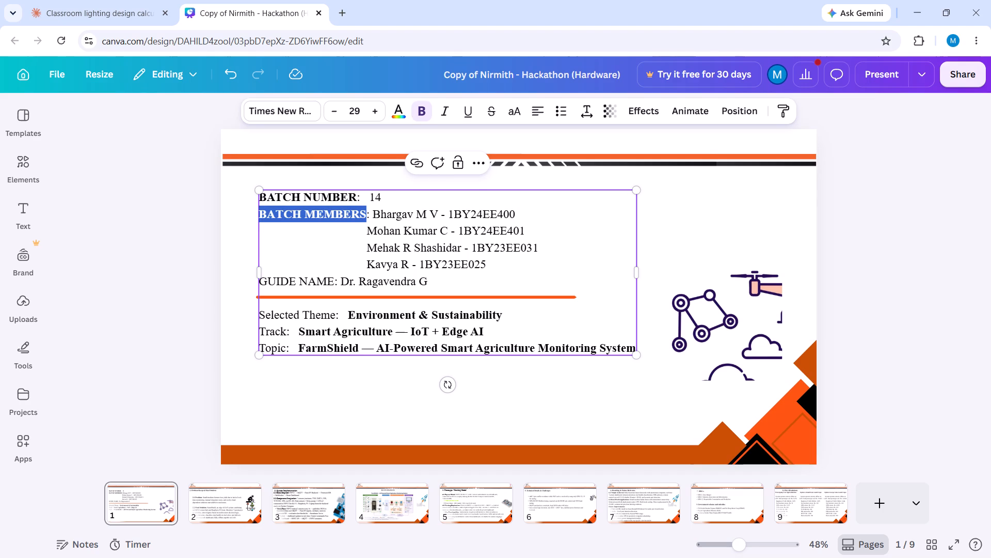
Make the GUIDE NAME label bold in the batch details text box on slide 1.
{"action": "left_click_drag", "start_coordinate": [333, 283], "coordinate": [267, 283]}
{"action": "left_click", "coordinate": [260, 283]}
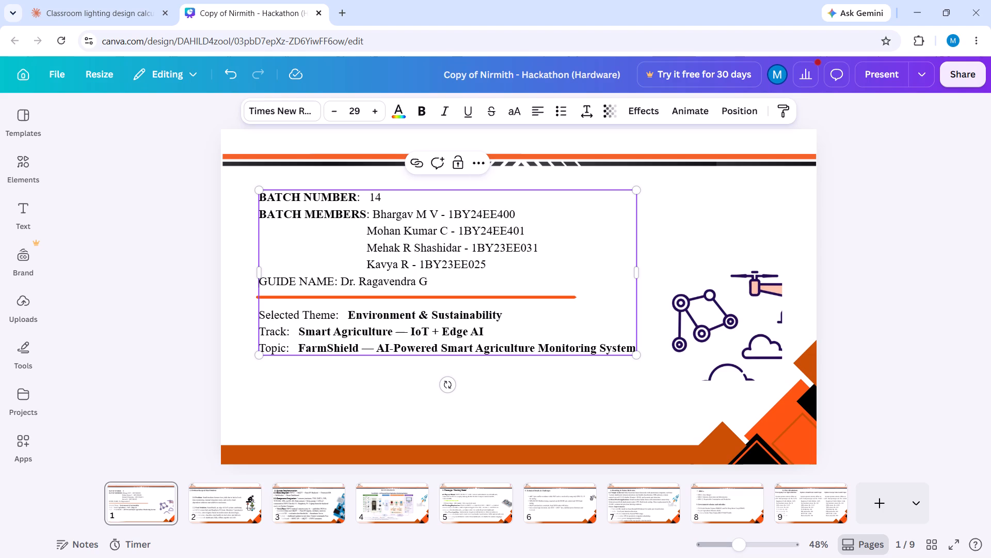
{"action": "left_click", "coordinate": [254, 282]}
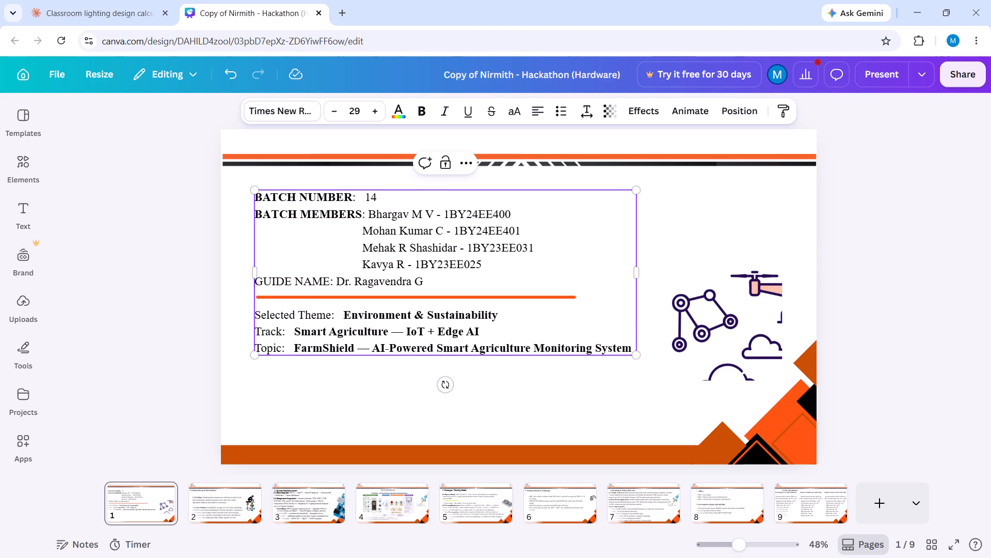
{"action": "left_click_drag", "start_coordinate": [329, 281], "coordinate": [259, 279]}
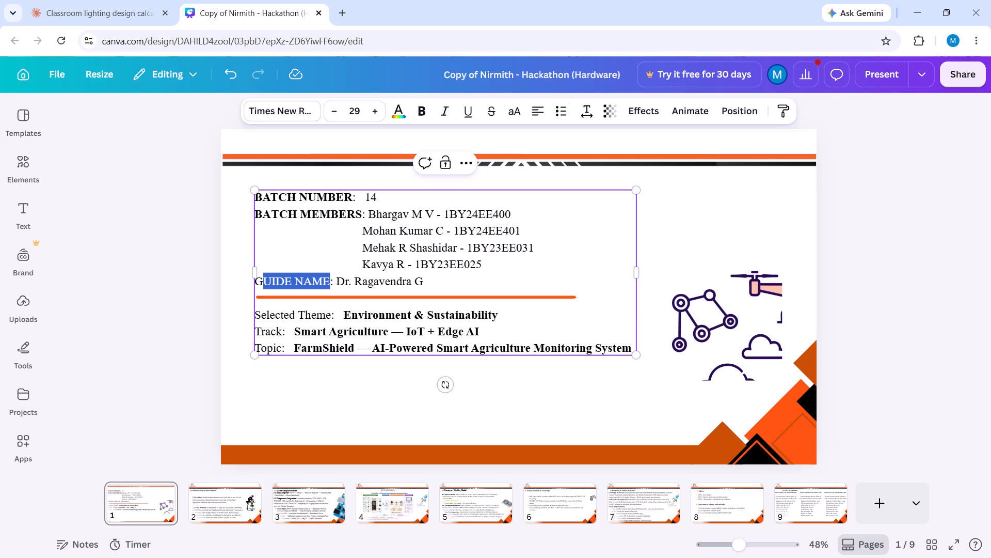
{"action": "left_click_drag", "start_coordinate": [259, 279], "coordinate": [258, 280]}
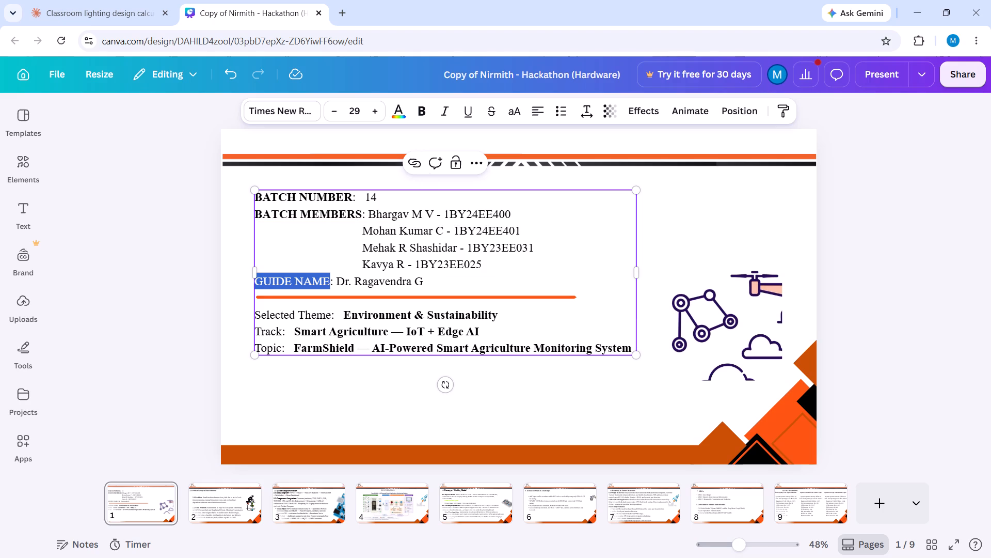
{"action": "key", "text": "ctrl+b"}
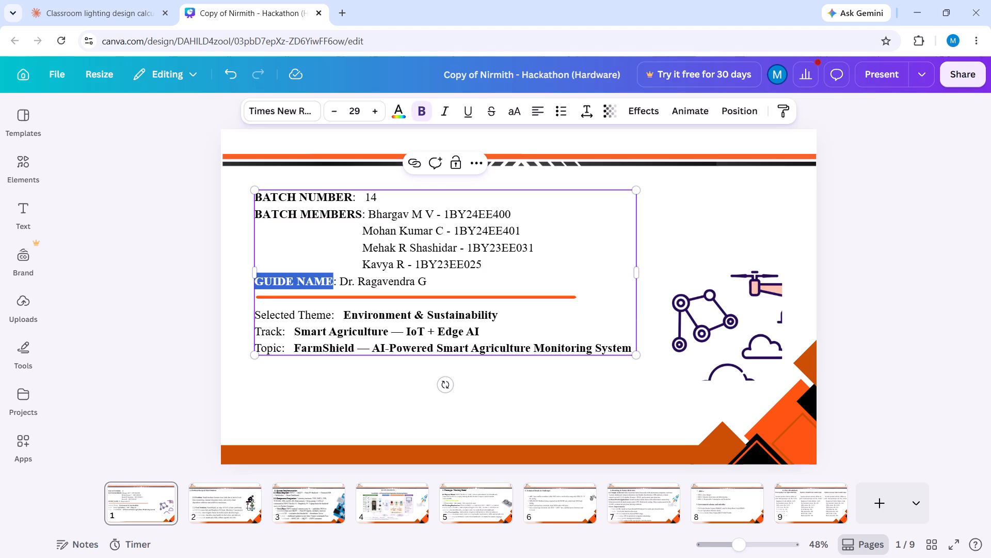
Insert a space after AI in the topic line, before the hyphen in AI-Powered.
{"action": "left_click", "coordinate": [383, 344]}
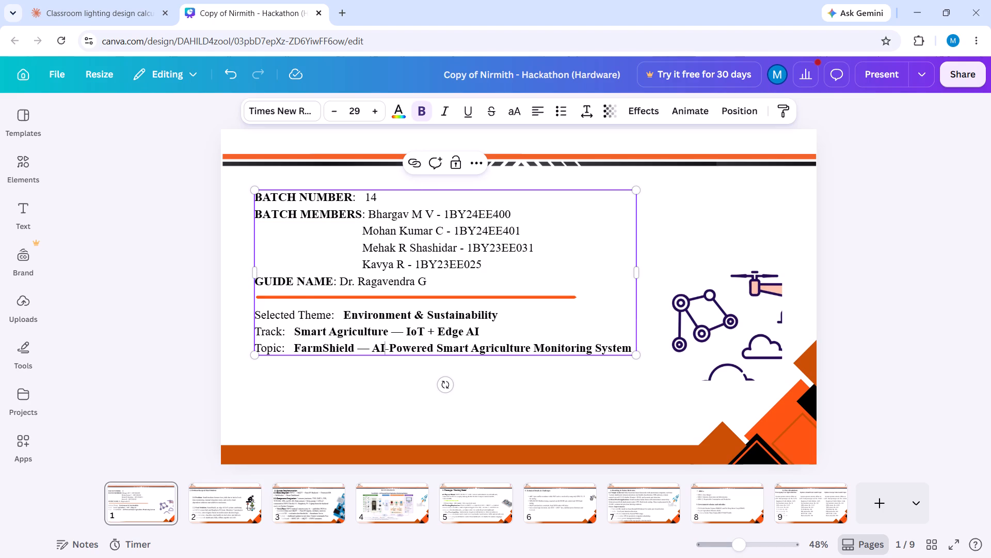
{"action": "left_click", "coordinate": [383, 344]}
{"action": "left_click", "coordinate": [383, 344]}
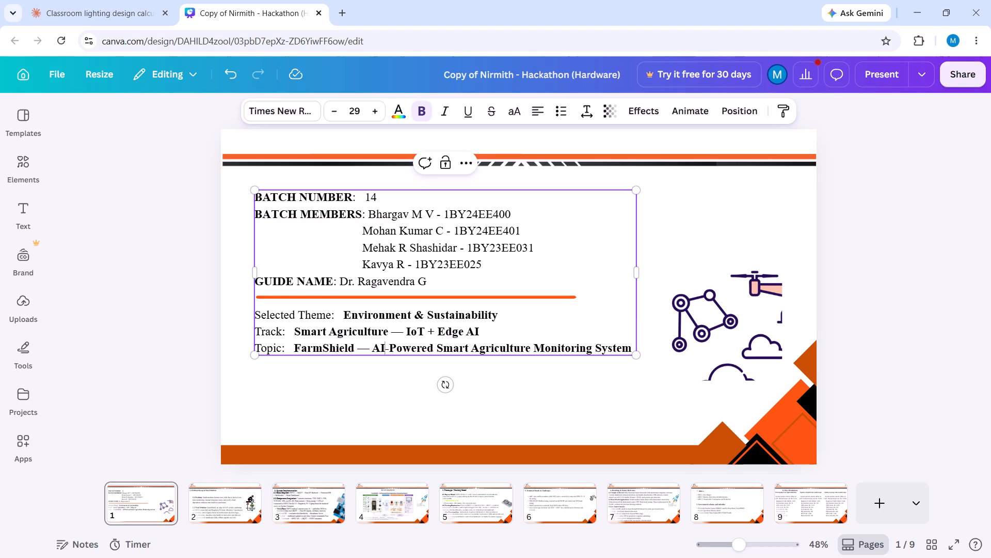
{"action": "left_click", "coordinate": [383, 344]}
{"action": "left_click", "coordinate": [383, 344]}
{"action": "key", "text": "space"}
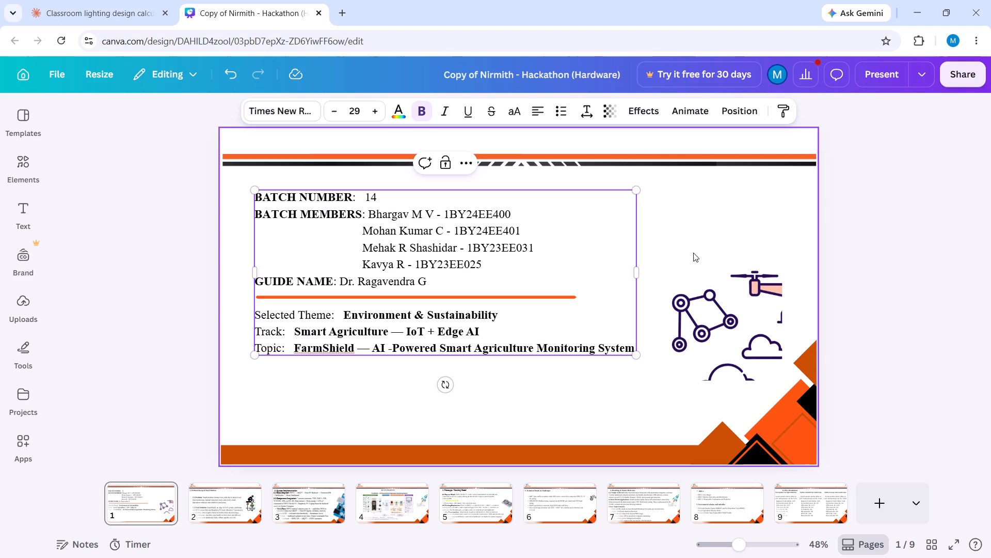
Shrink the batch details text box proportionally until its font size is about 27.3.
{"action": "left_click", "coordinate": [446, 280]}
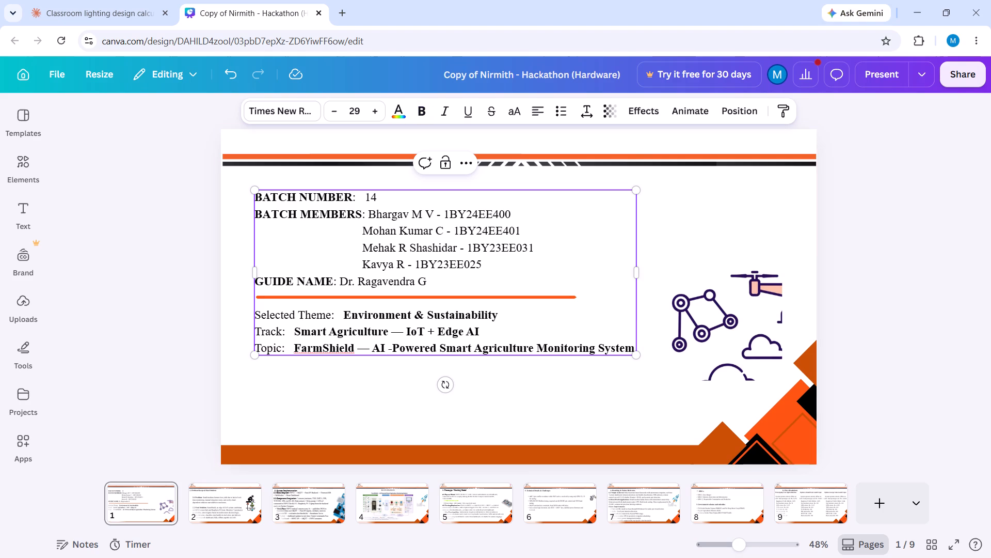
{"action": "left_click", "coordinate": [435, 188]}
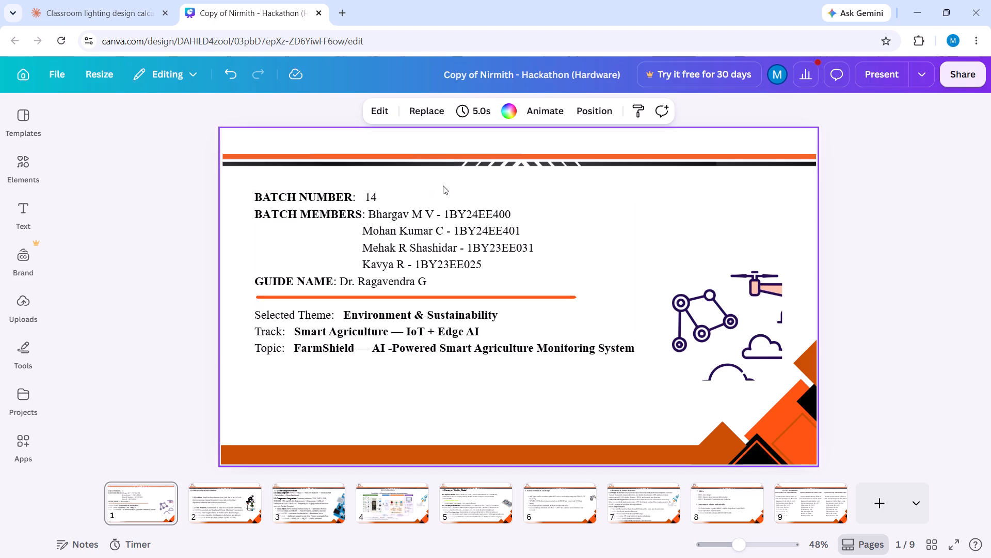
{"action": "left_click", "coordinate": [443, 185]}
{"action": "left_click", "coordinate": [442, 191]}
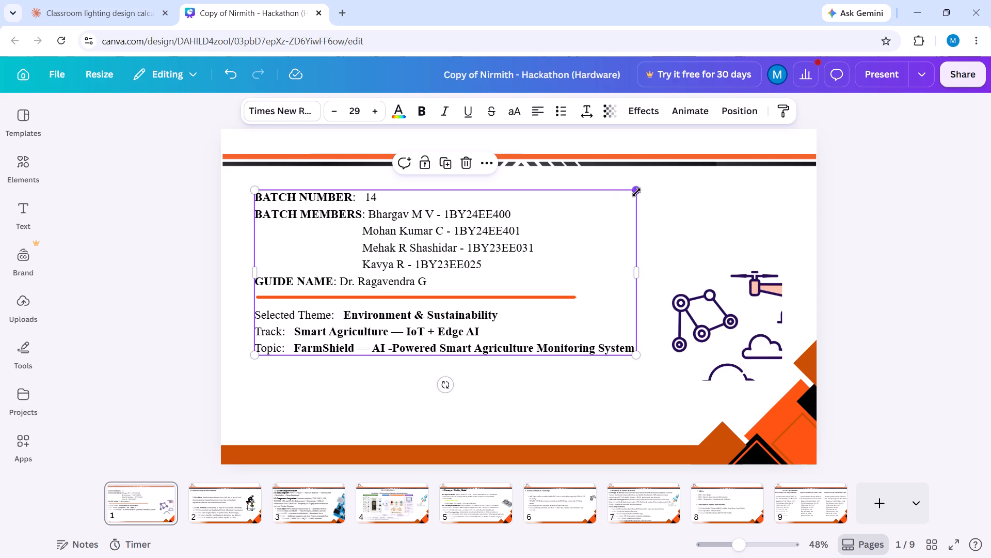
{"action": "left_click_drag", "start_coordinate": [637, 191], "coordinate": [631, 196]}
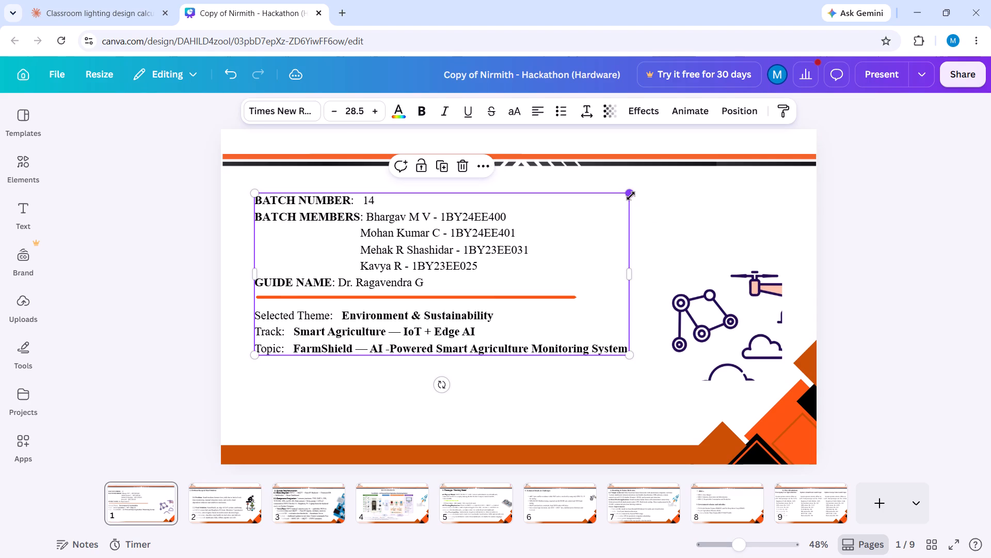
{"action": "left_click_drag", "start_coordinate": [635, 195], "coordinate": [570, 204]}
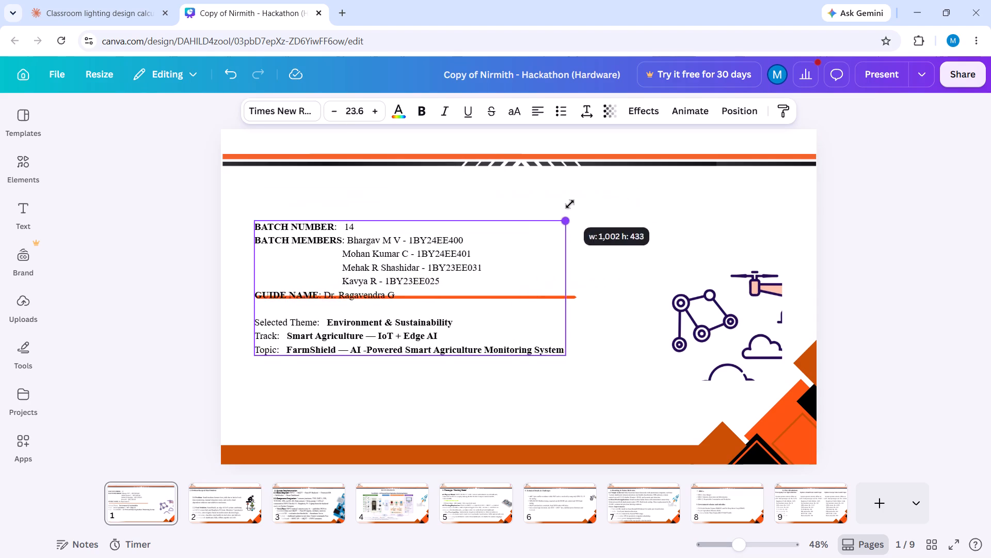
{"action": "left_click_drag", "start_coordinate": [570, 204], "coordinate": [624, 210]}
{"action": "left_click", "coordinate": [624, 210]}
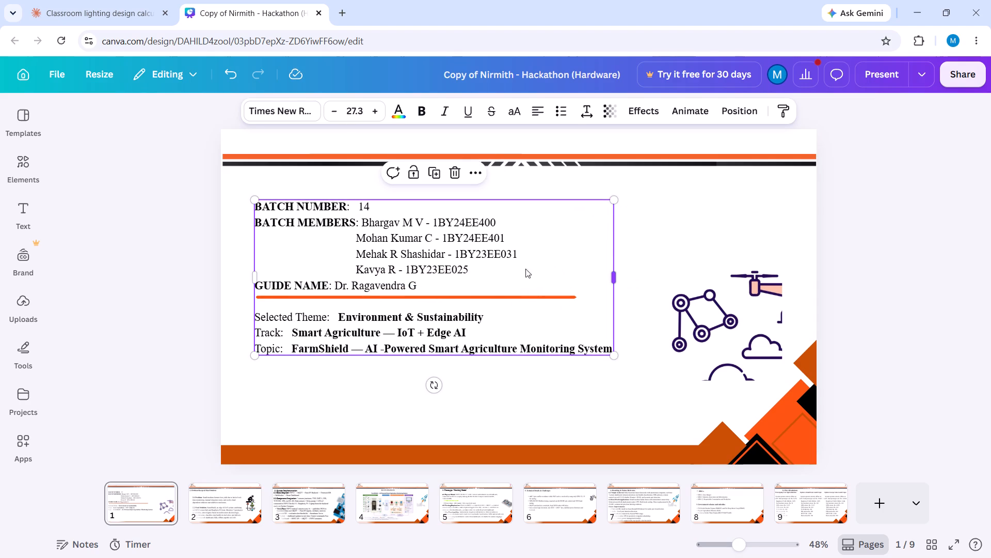
Delete the blank line between the guide name line and the Selected Theme line.
{"action": "left_click", "coordinate": [380, 300]}
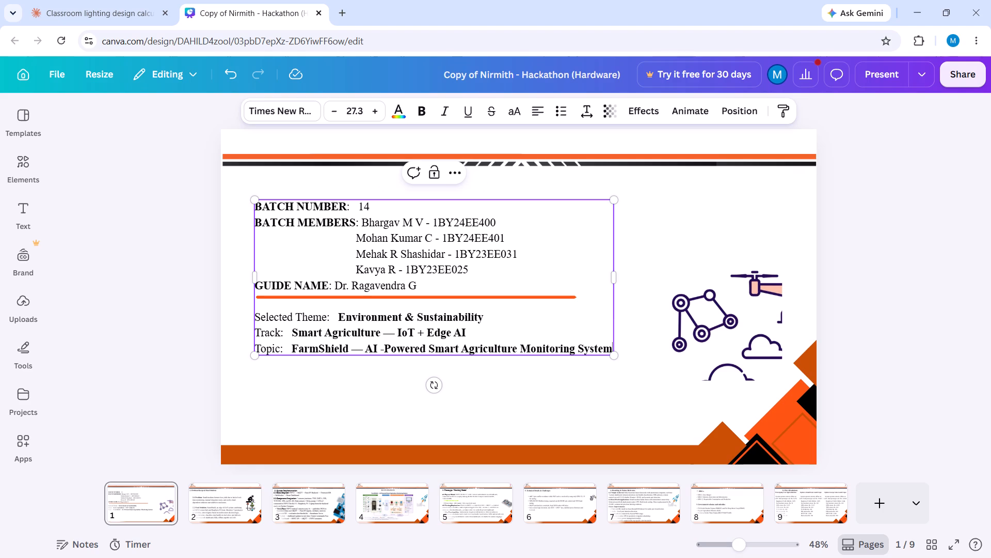
{"action": "left_click", "coordinate": [376, 303]}
{"action": "left_click", "coordinate": [350, 308]}
{"action": "key", "text": "Left"}
{"action": "key", "text": "Left"}
{"action": "key", "text": "Left"}
{"action": "key", "text": "Left"}
{"action": "key", "text": "Left"}
{"action": "key", "text": "Left"}
{"action": "key", "text": "Left"}
{"action": "key", "text": "Left"}
{"action": "key", "text": "Left"}
{"action": "key", "text": "Left"}
{"action": "key", "text": "Left"}
{"action": "key", "text": "Left"}
{"action": "key", "text": "Left"}
{"action": "key", "text": "Left"}
{"action": "key", "text": "Left"}
{"action": "key", "text": "Left"}
{"action": "key", "text": "Left"}
{"action": "key", "text": "Left"}
{"action": "key", "text": "Left"}
{"action": "key", "text": "Left"}
{"action": "key", "text": "BackSpace"}
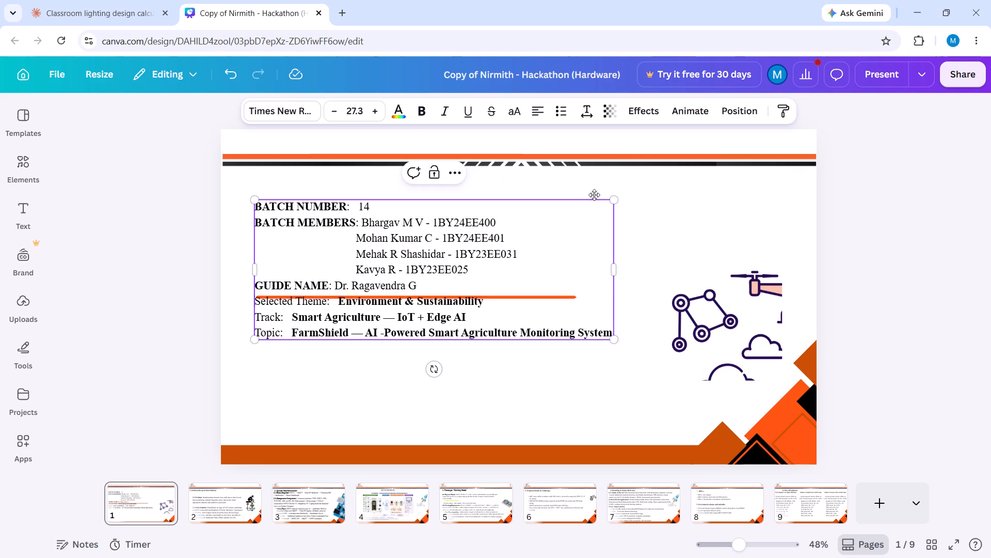
Enlarge the batch details text box to a font size of about 30.8, shifting it slightly upward on the slide.
{"action": "left_click_drag", "start_coordinate": [613, 202], "coordinate": [627, 197]}
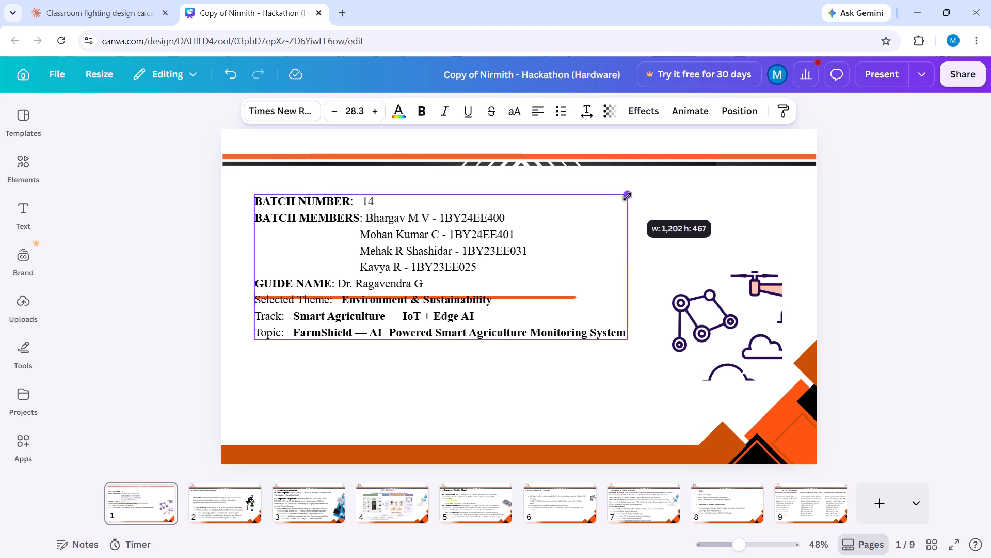
{"action": "left_click_drag", "start_coordinate": [627, 197], "coordinate": [643, 194]}
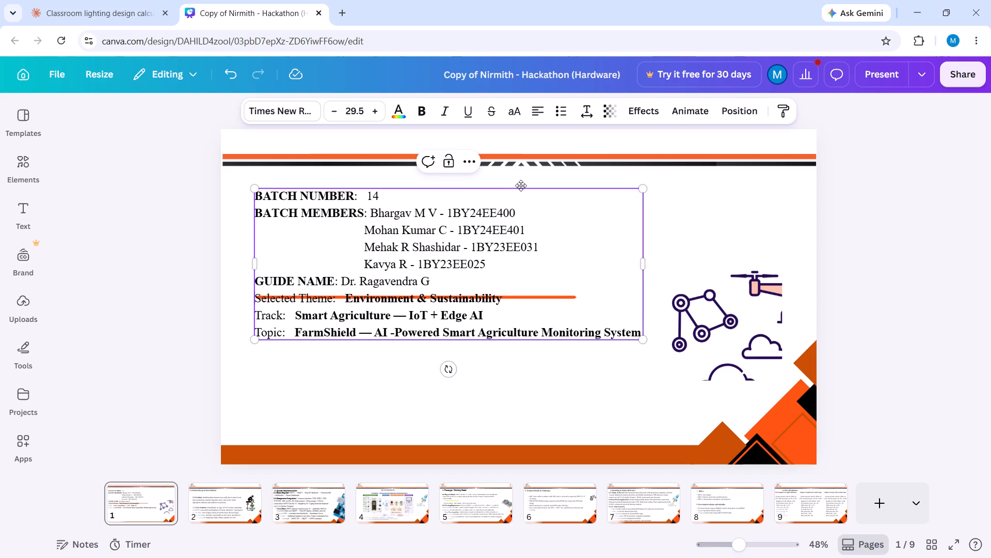
{"action": "left_click", "coordinate": [521, 185]}
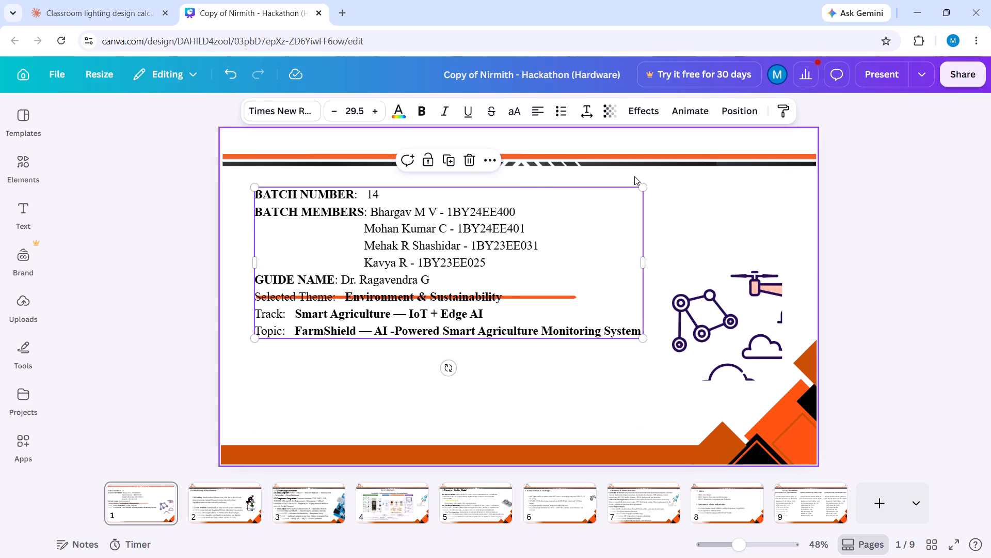
{"action": "left_click_drag", "start_coordinate": [642, 185], "coordinate": [658, 178]}
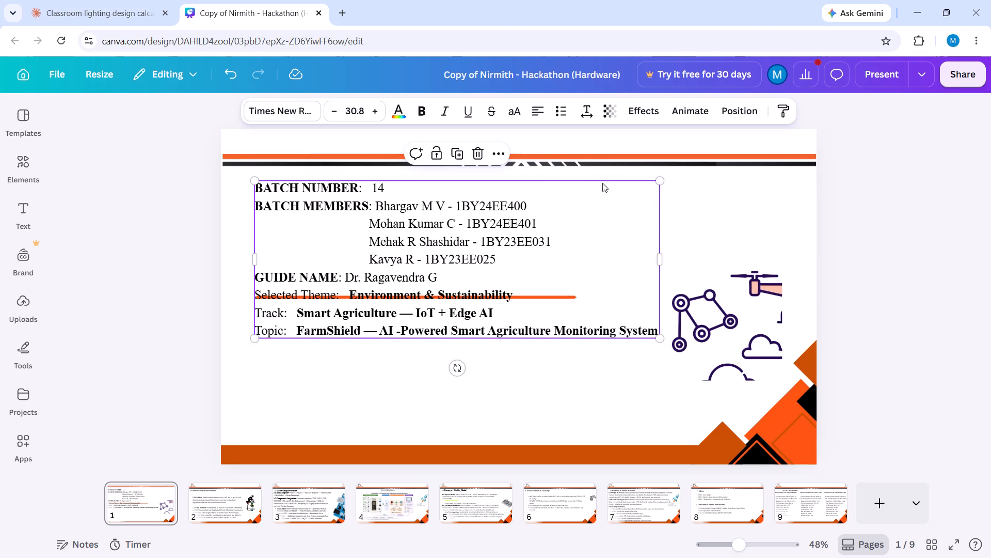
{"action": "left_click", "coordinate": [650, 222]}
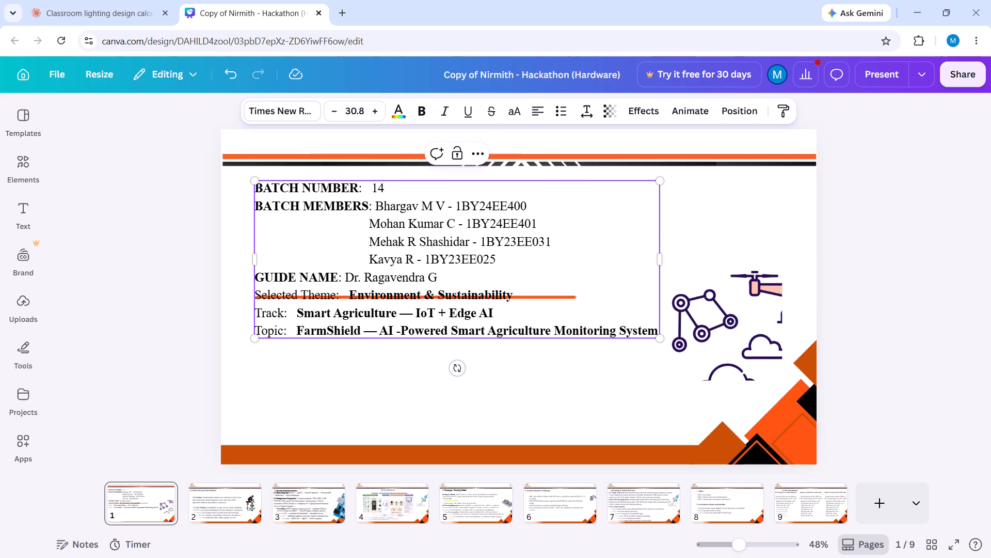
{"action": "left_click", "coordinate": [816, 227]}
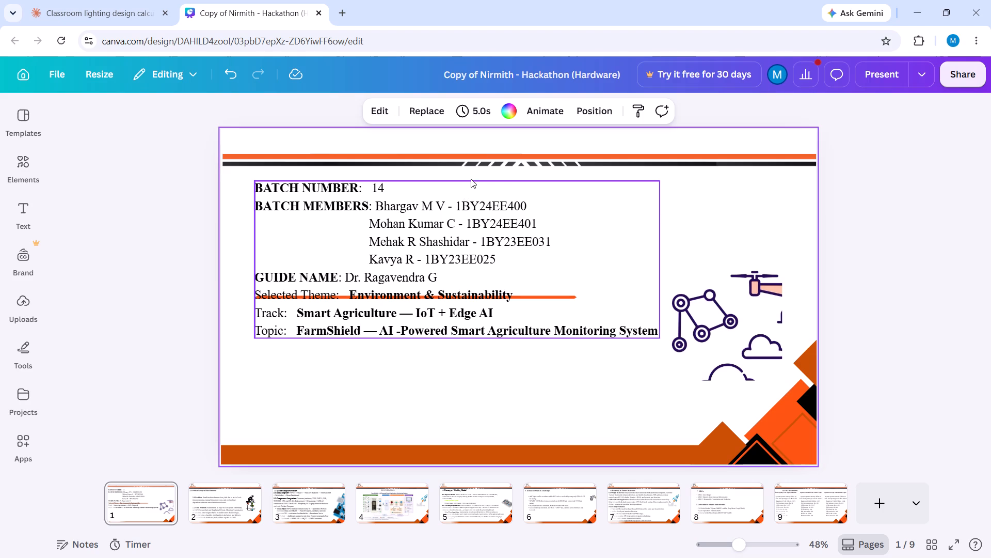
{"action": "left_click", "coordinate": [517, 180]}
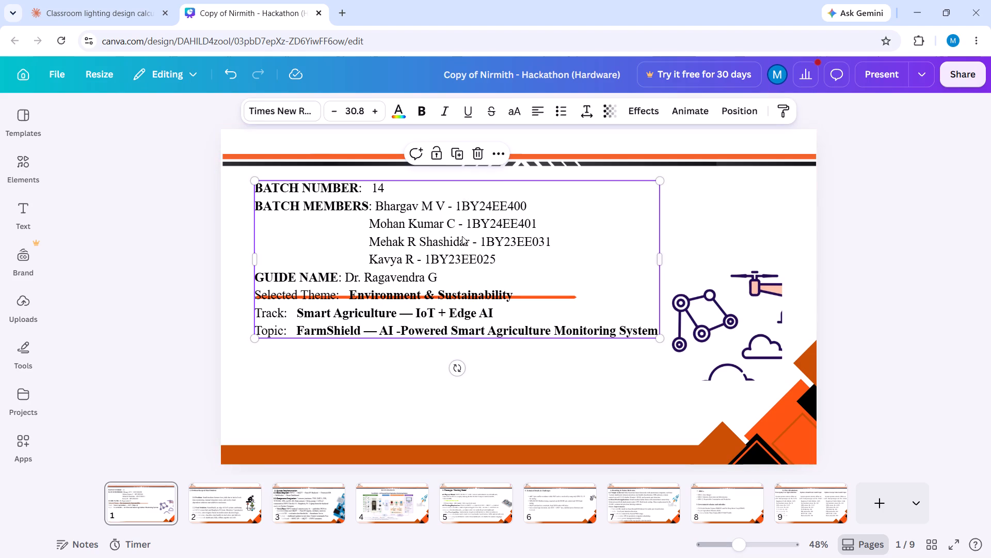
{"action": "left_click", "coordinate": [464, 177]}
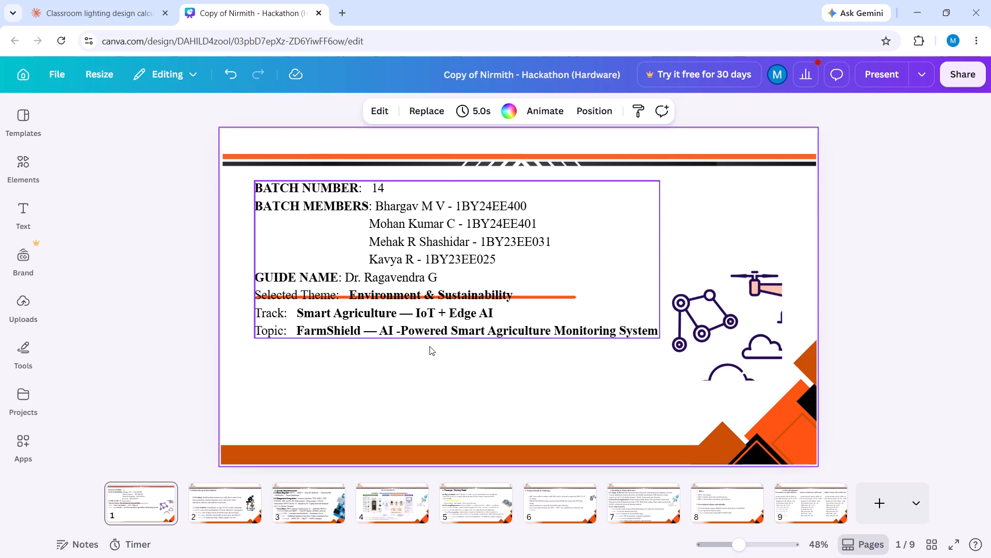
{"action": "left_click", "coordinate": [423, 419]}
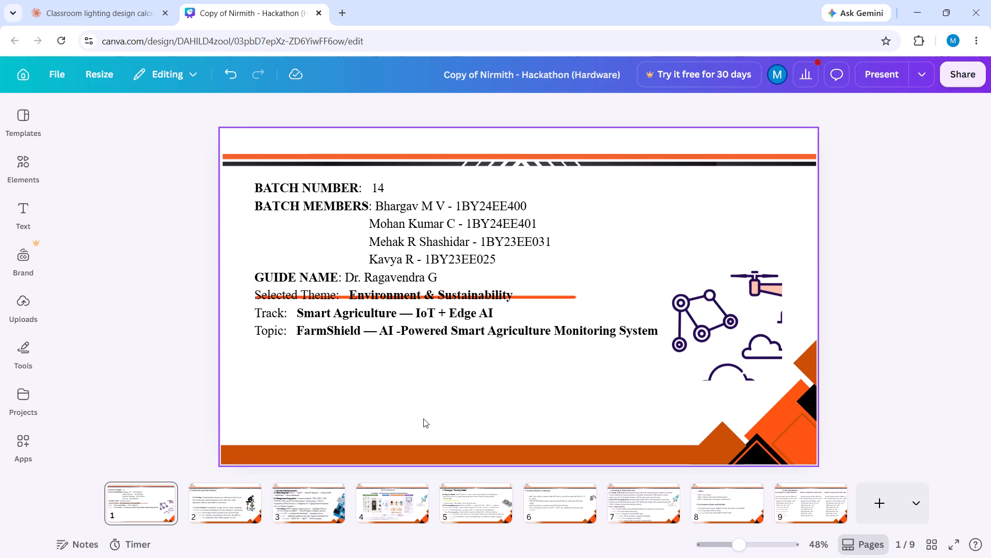
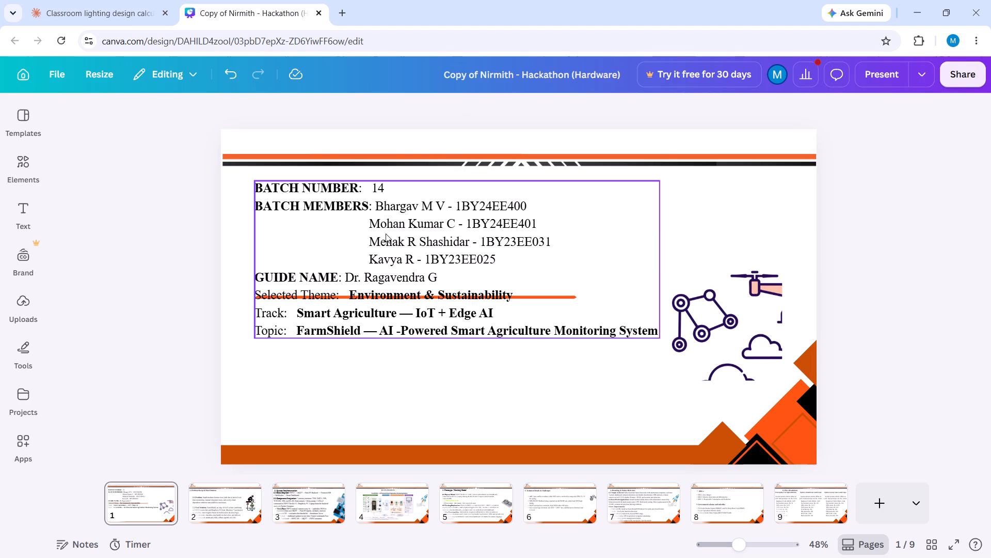
Enlarge the batch details text box proportionally to a font size of about 31.8.
{"action": "left_click", "coordinate": [657, 336]}
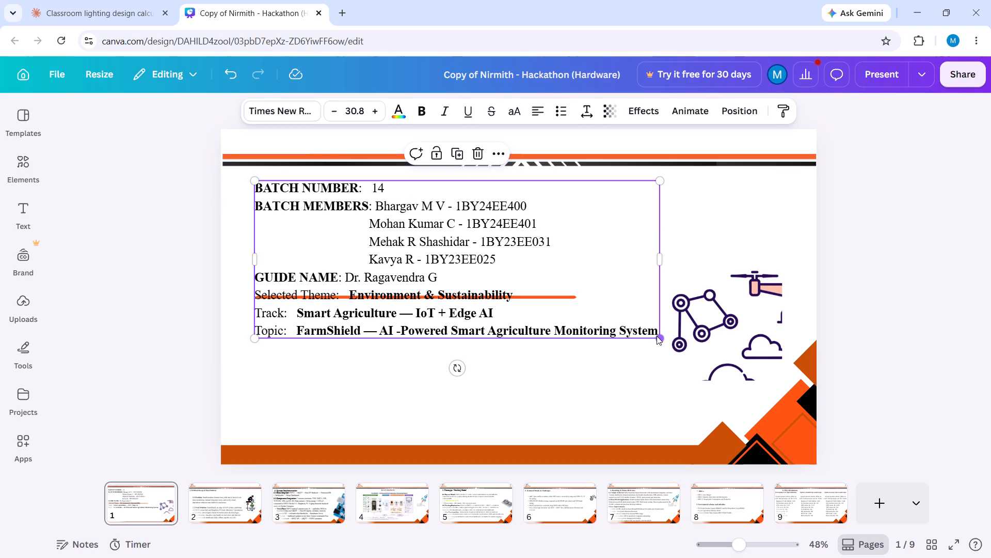
{"action": "left_click_drag", "start_coordinate": [658, 339], "coordinate": [668, 364]}
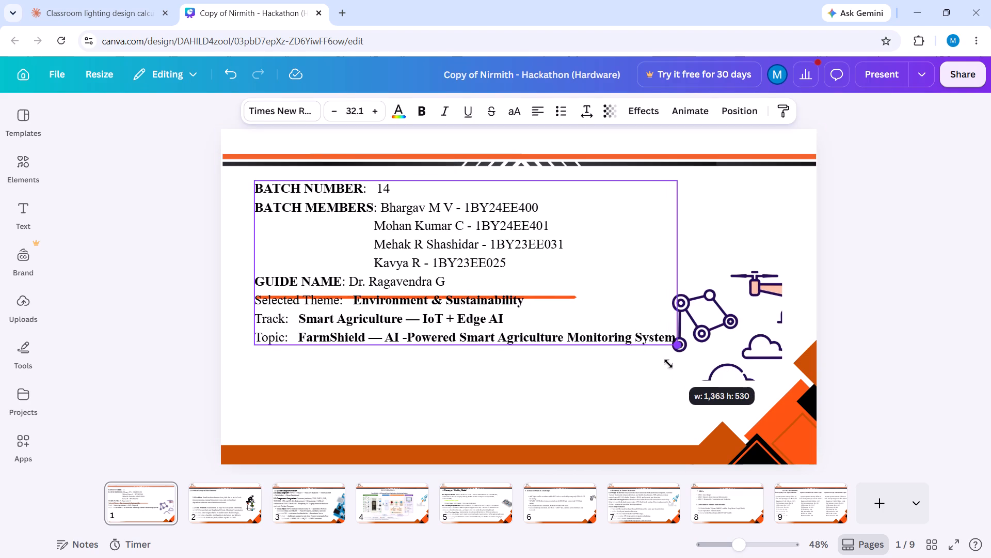
{"action": "left_click_drag", "start_coordinate": [668, 364], "coordinate": [659, 364]}
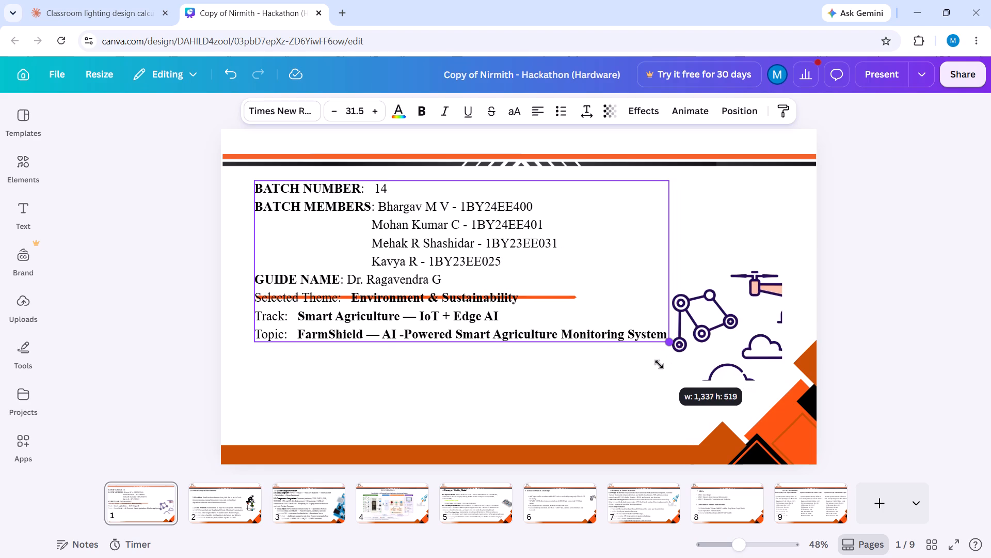
{"action": "left_click_drag", "start_coordinate": [659, 364], "coordinate": [663, 366]}
{"action": "left_click", "coordinate": [663, 366]}
Delete the Selected Theme line and leave a blank line between the guide name line and the Track line.
{"action": "left_click", "coordinate": [527, 306]}
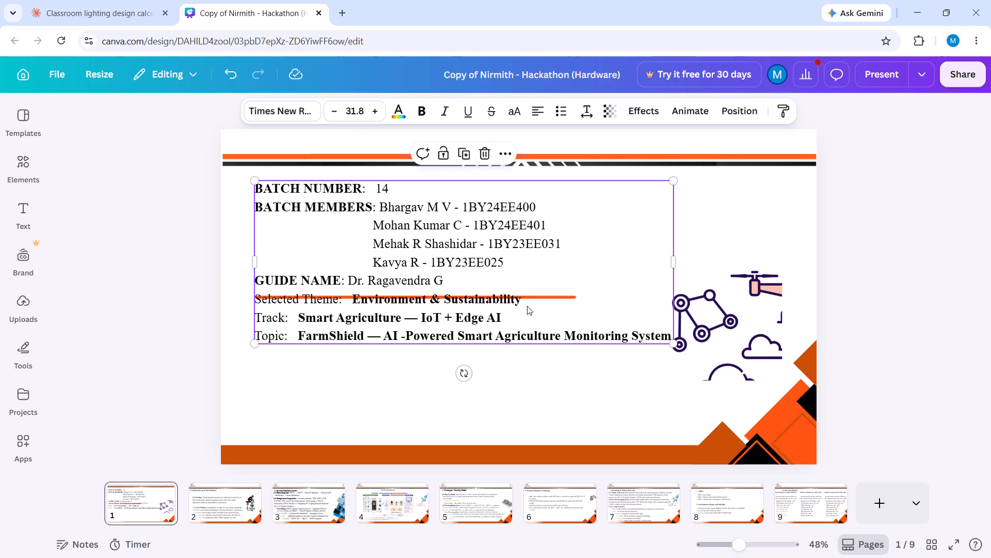
{"action": "left_click", "coordinate": [284, 317]}
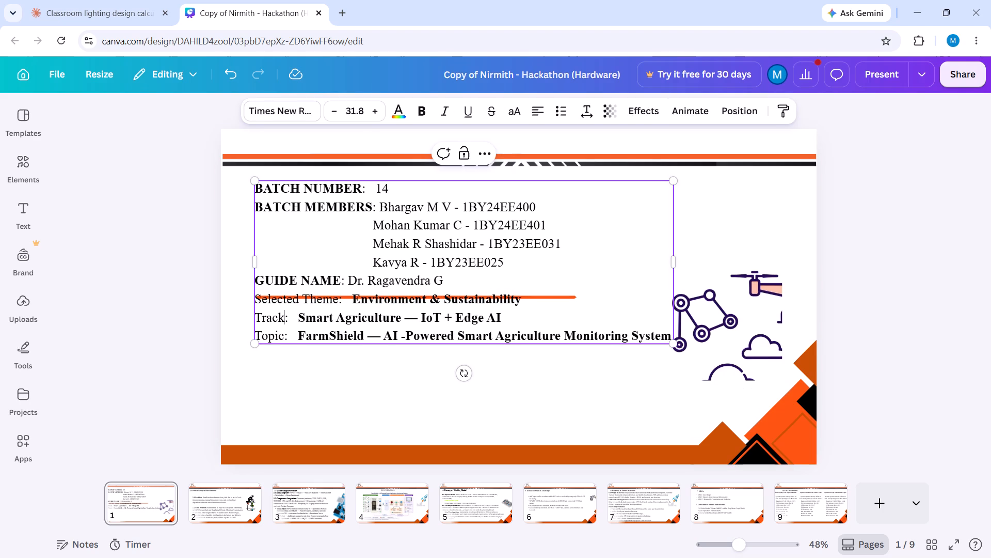
{"action": "left_click", "coordinate": [343, 301]}
{"action": "left_click_drag", "start_coordinate": [524, 299], "coordinate": [365, 305]}
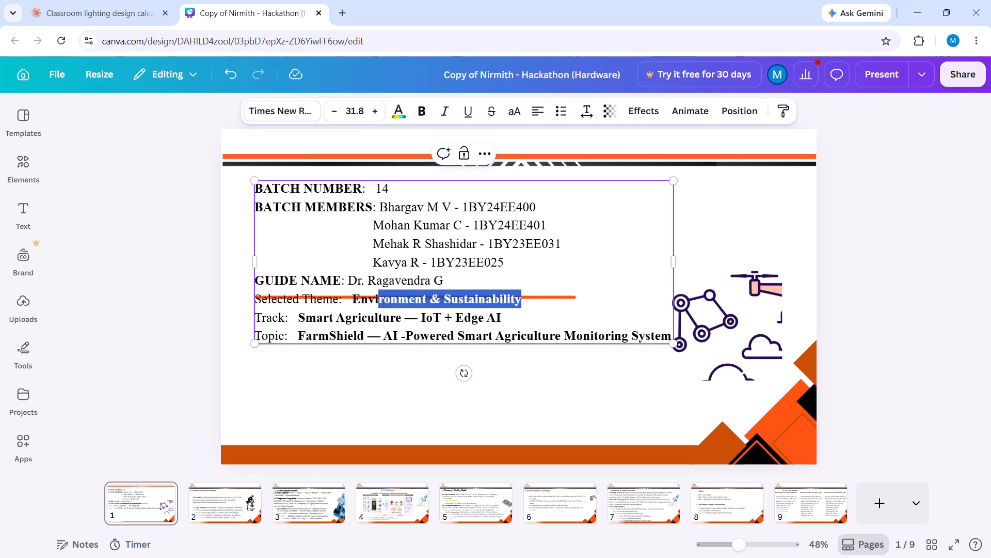
{"action": "left_click_drag", "start_coordinate": [365, 305], "coordinate": [257, 296]}
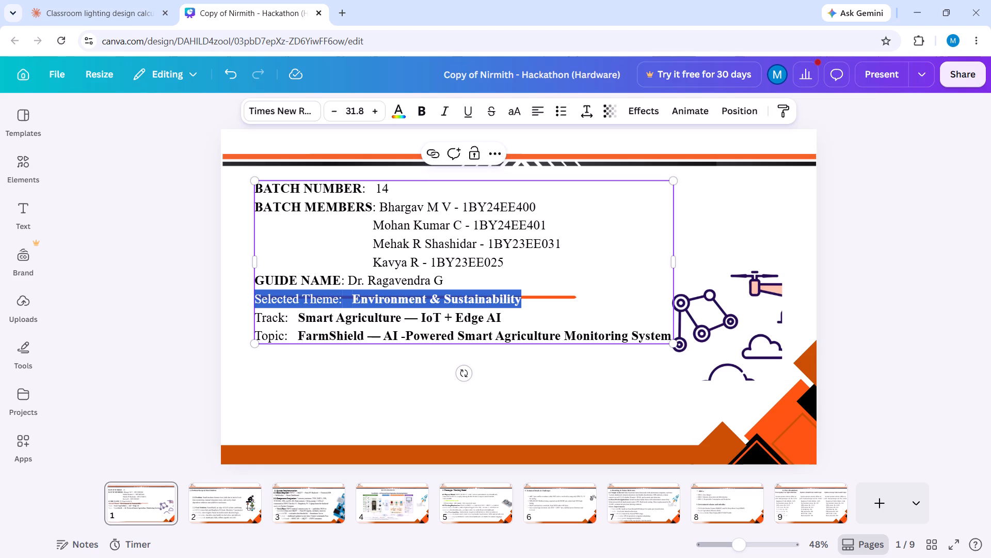
{"action": "key", "text": "BackSpace"}
{"action": "key", "text": "BackSpace"}
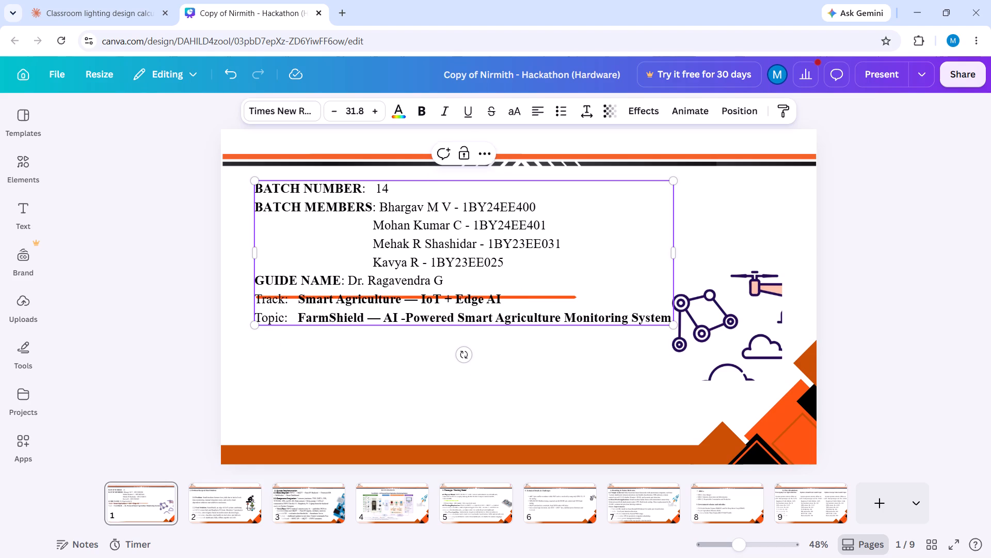
{"action": "key", "text": "Return"}
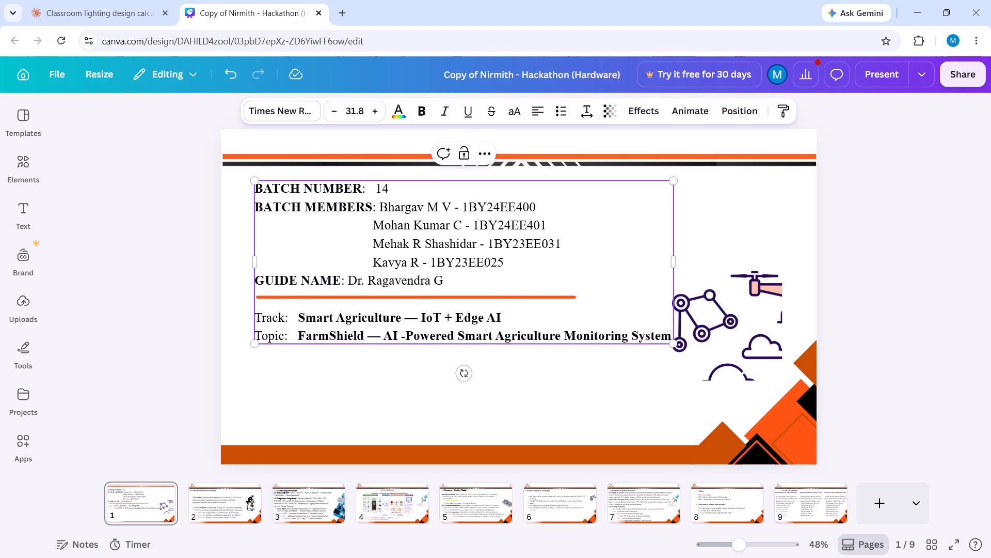
Shift the batch details text box slightly to the left on the slide.
{"action": "left_click", "coordinate": [433, 182]}
{"action": "left_click_drag", "start_coordinate": [437, 179], "coordinate": [424, 180]}
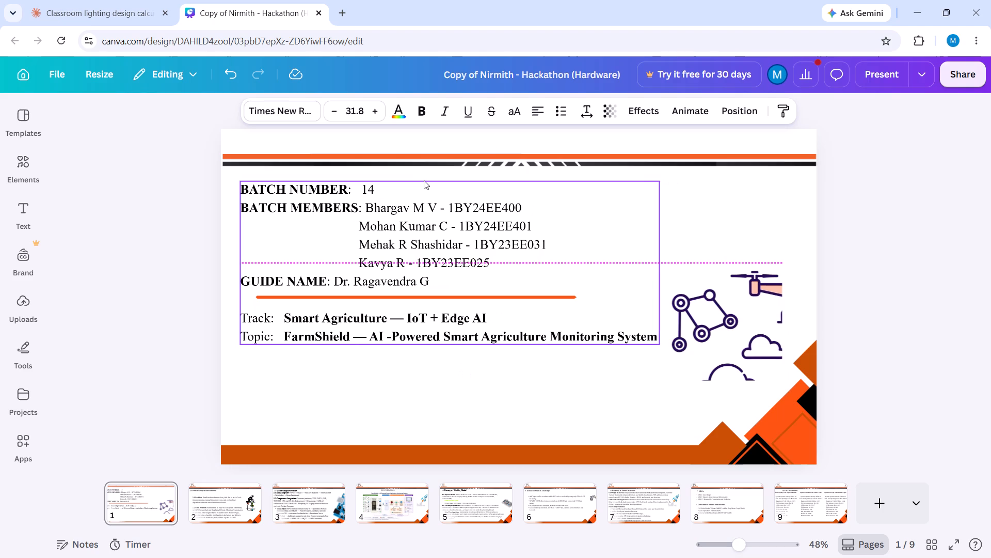
{"action": "left_click_drag", "start_coordinate": [424, 180], "coordinate": [427, 180]}
{"action": "left_click", "coordinate": [382, 359]}
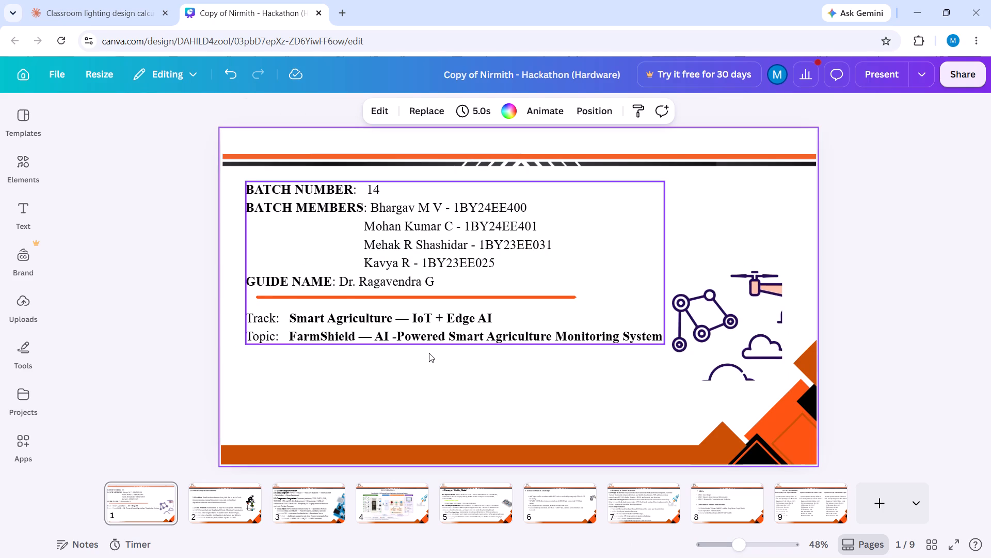
{"action": "left_click", "coordinate": [461, 297]}
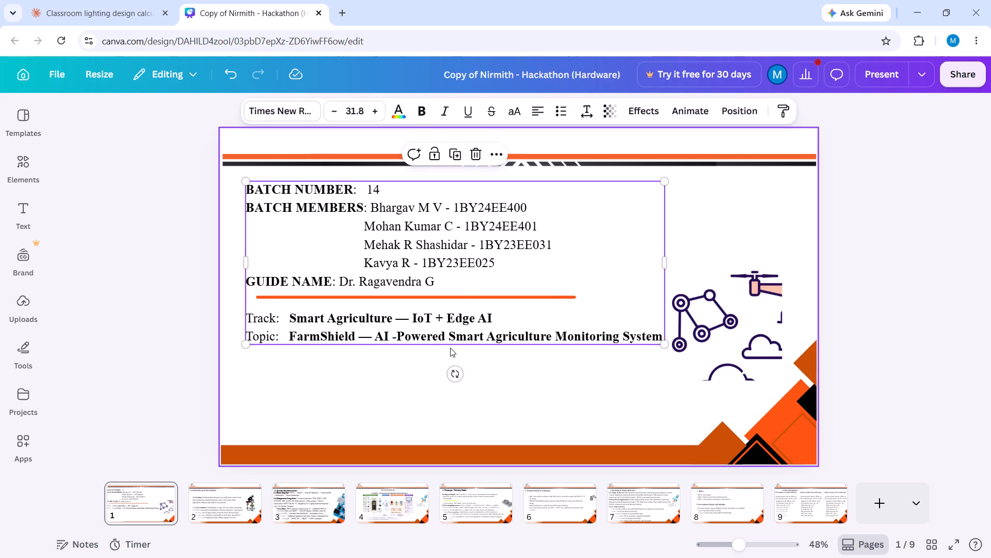
{"action": "left_click", "coordinate": [709, 207]}
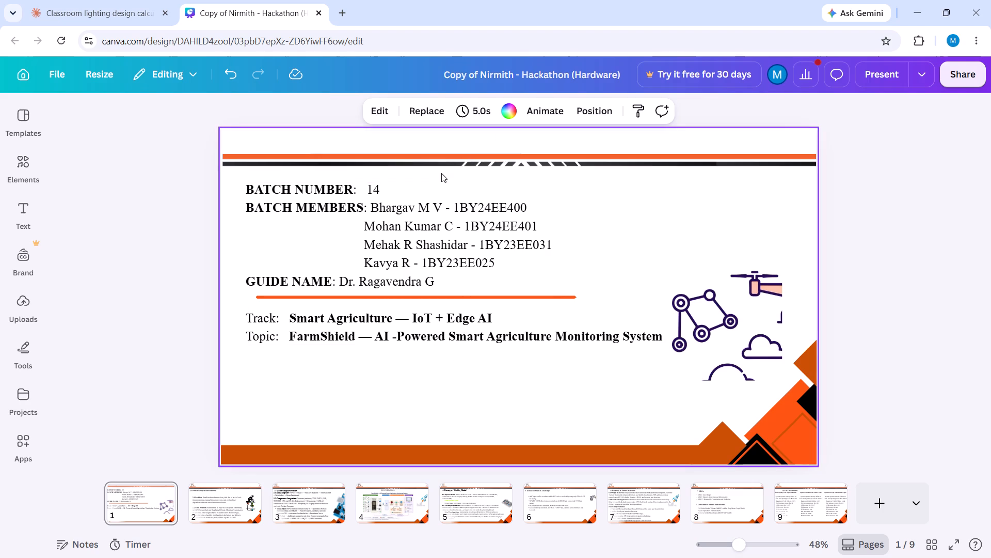
Move the batch details text box down slightly, bringing the guide name line onto the orange divider.
{"action": "left_click", "coordinate": [427, 194]}
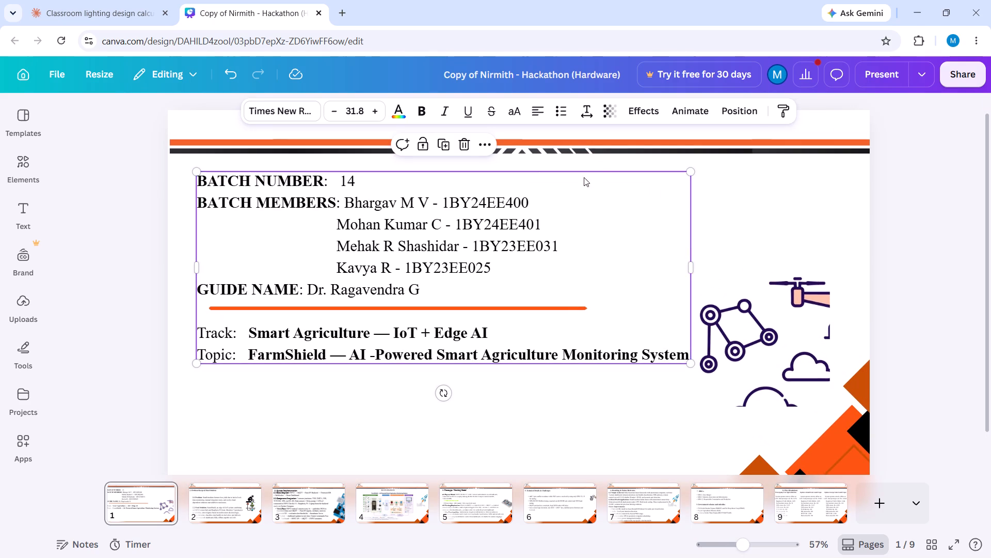
{"action": "left_click", "coordinate": [590, 171]}
{"action": "left_click_drag", "start_coordinate": [590, 171], "coordinate": [588, 184]}
{"action": "left_click_drag", "start_coordinate": [588, 184], "coordinate": [497, 222]}
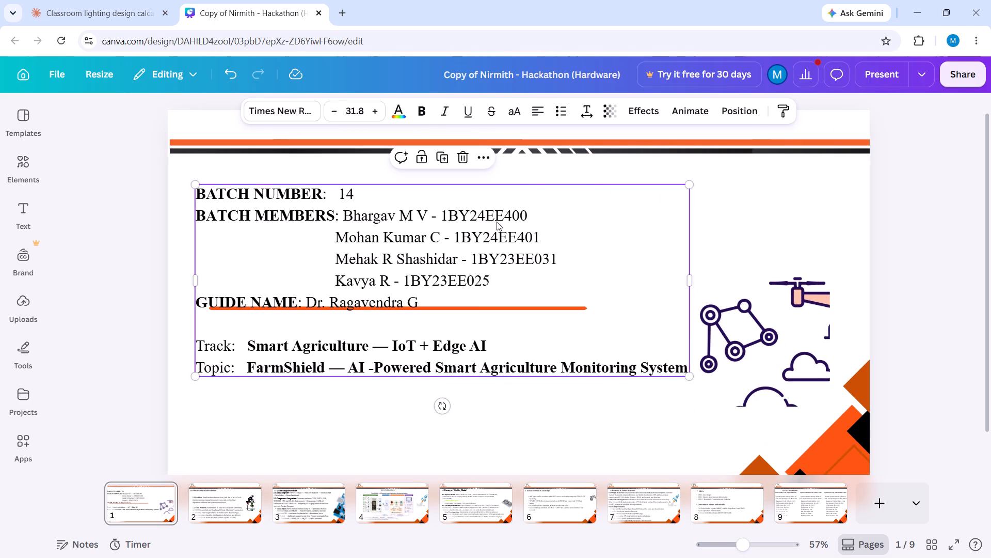
{"action": "left_click_drag", "start_coordinate": [497, 222], "coordinate": [526, 219]}
Remove the blank line below the guide name line and insert one above it, after the last batch member.
{"action": "scroll", "coordinate": [544, 270], "scroll_direction": "right", "scroll_amount": 1}
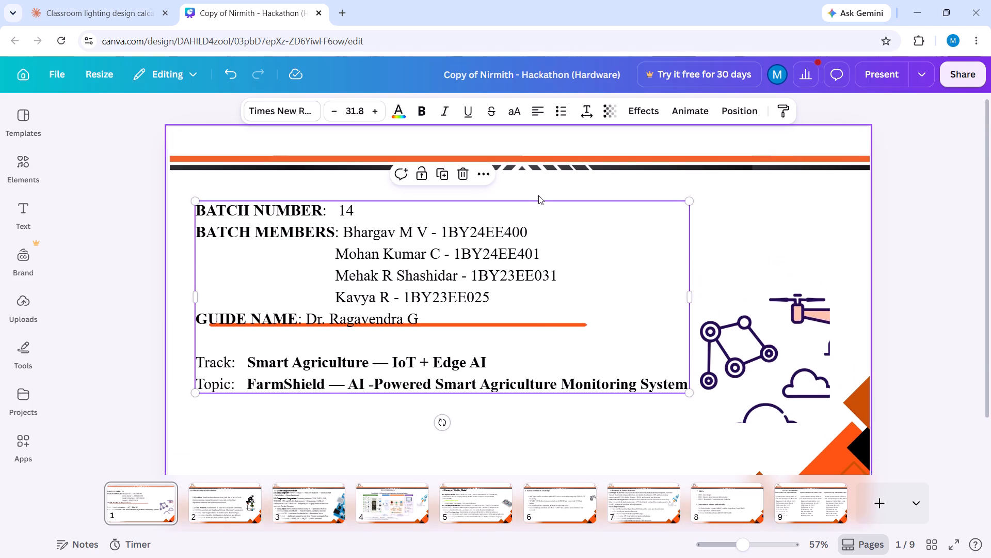
{"action": "left_click", "coordinate": [238, 340]}
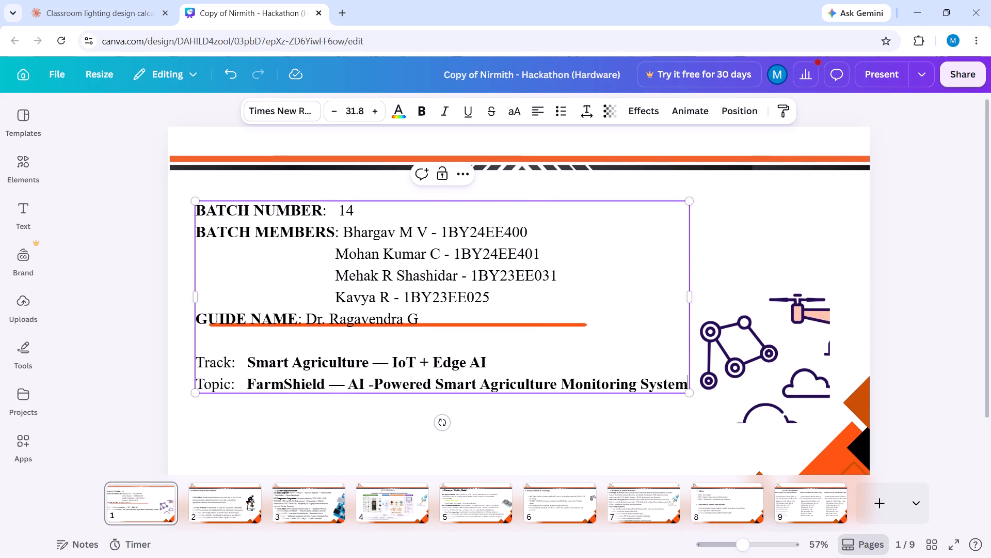
{"action": "key", "text": "BackSpace"}
{"action": "left_click", "coordinate": [234, 345]}
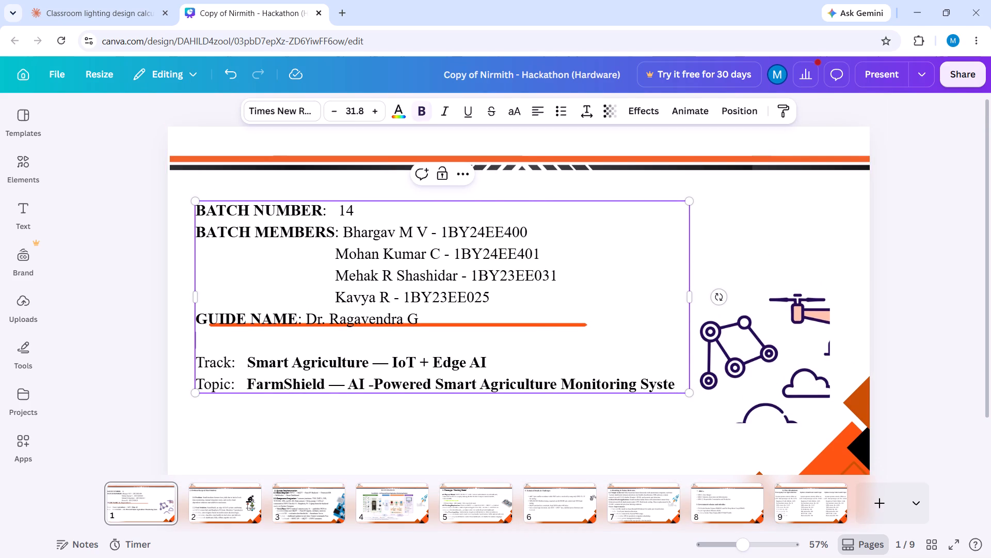
{"action": "key", "text": "BackSpace"}
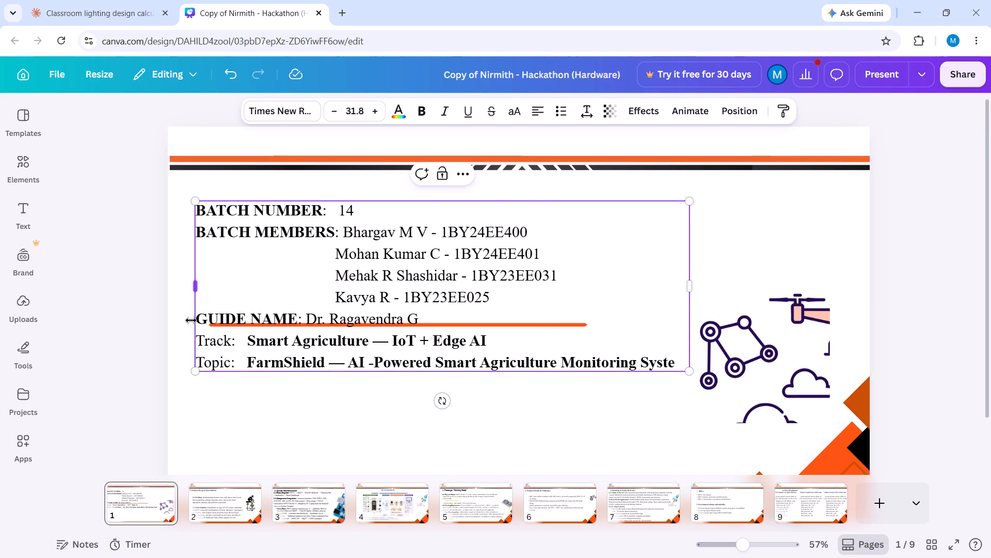
{"action": "left_click", "coordinate": [198, 318]}
{"action": "key", "text": "Return"}
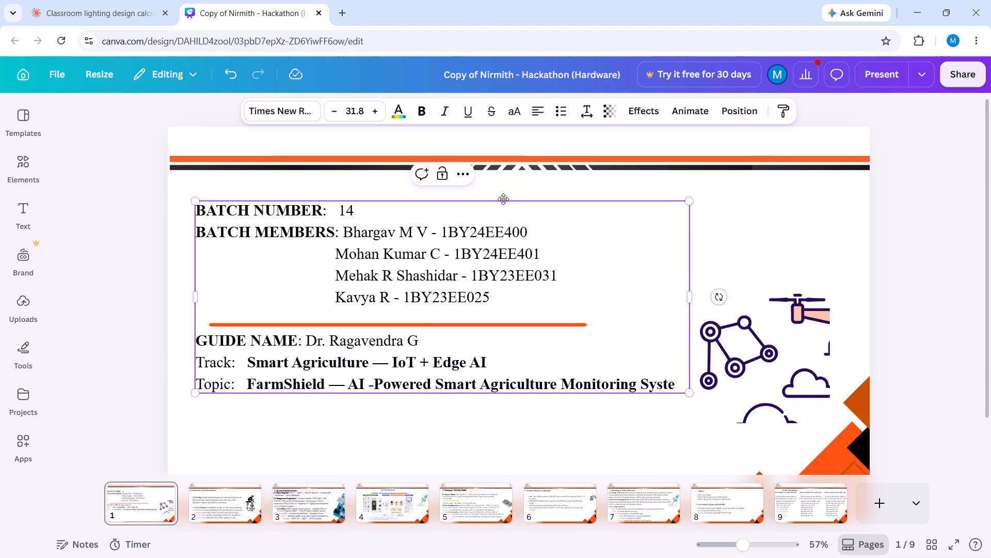
Nudge the batch details text box down so the orange divider falls in the blank line above the guide name.
{"action": "left_click_drag", "start_coordinate": [503, 198], "coordinate": [503, 205]}
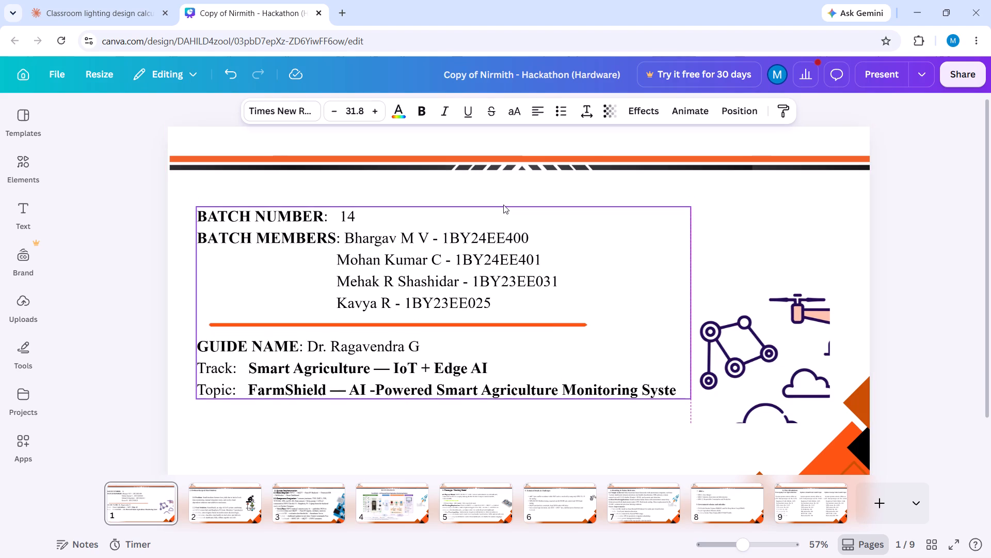
{"action": "left_click_drag", "start_coordinate": [503, 205], "coordinate": [502, 204]}
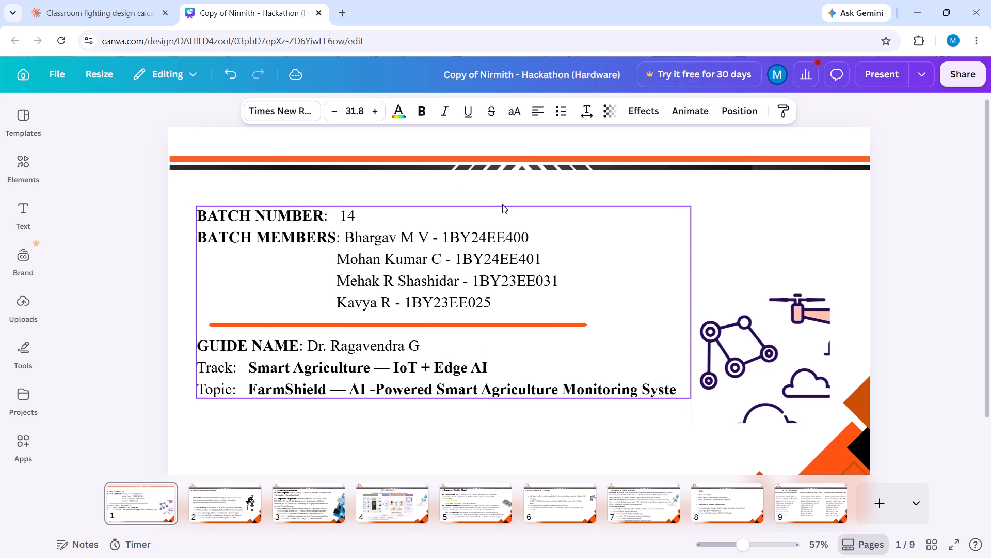
{"action": "left_click_drag", "start_coordinate": [502, 204], "coordinate": [502, 205]}
{"action": "left_click", "coordinate": [934, 233]}
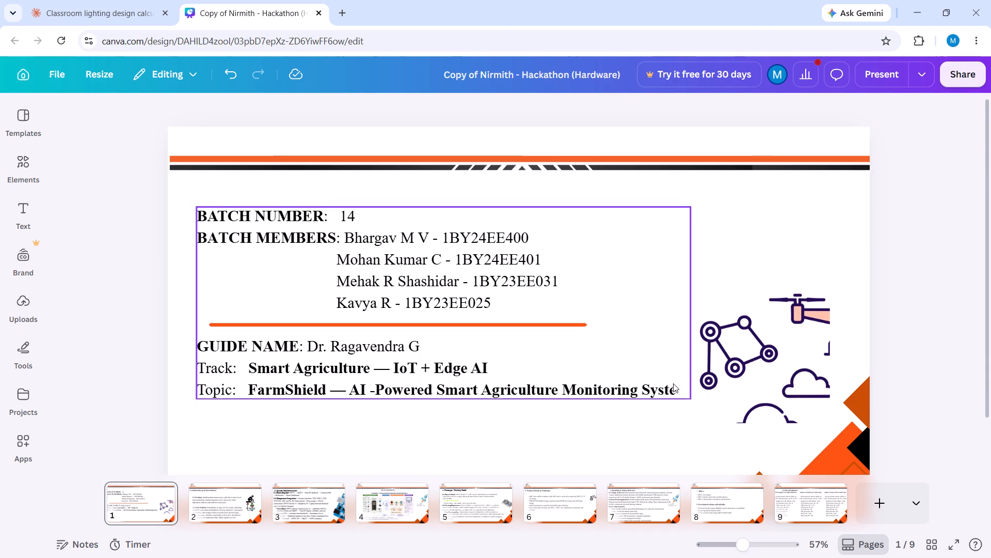
Nudge the batch details text box slightly left, keeping the orange divider midway between the last member line and the guide name line.
{"action": "left_click_drag", "start_coordinate": [673, 383], "coordinate": [668, 390]}
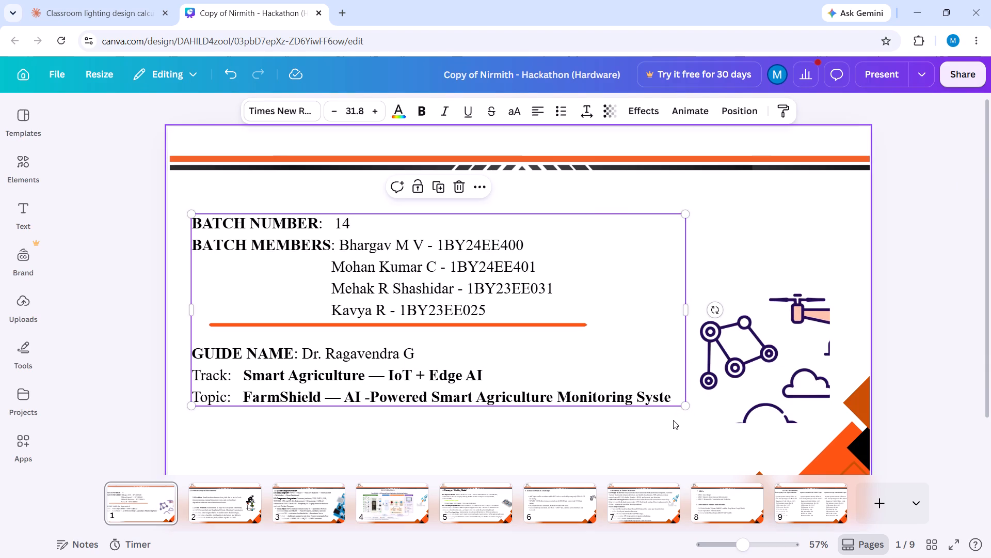
{"action": "left_click", "coordinate": [557, 207]}
{"action": "left_click", "coordinate": [526, 228]}
{"action": "left_click", "coordinate": [687, 241]}
{"action": "left_click", "coordinate": [660, 219]}
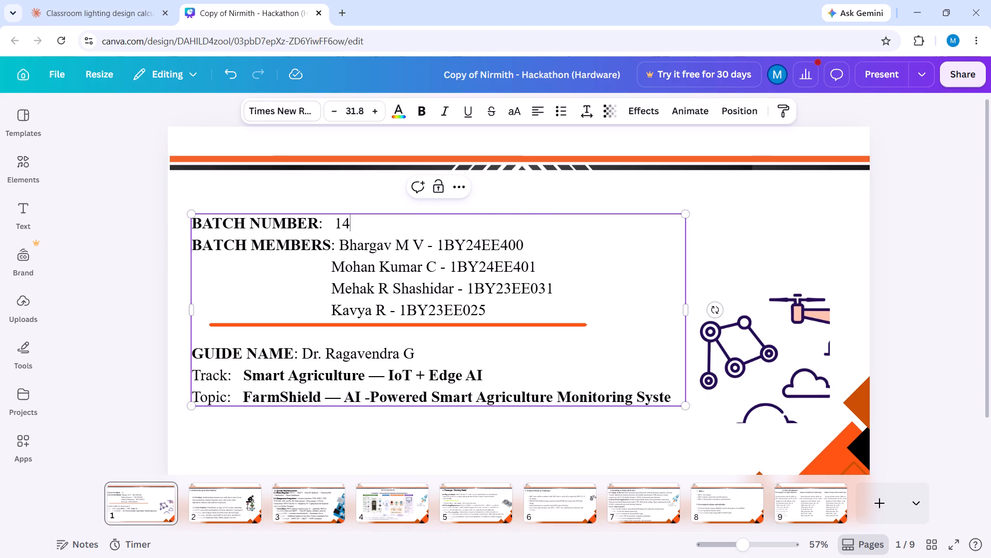
{"action": "left_click", "coordinate": [551, 201]}
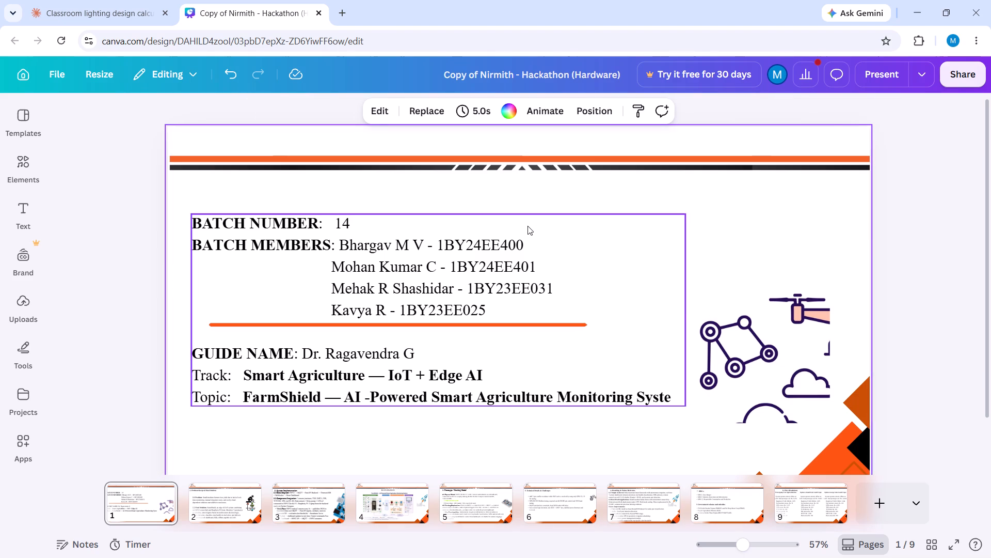
{"action": "left_click", "coordinate": [539, 215]}
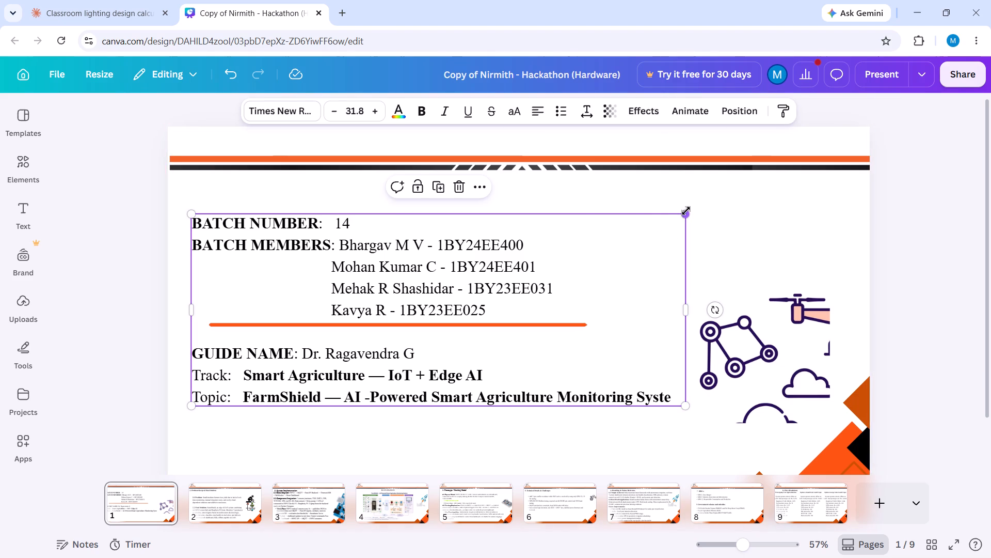
{"action": "left_click", "coordinate": [536, 196]}
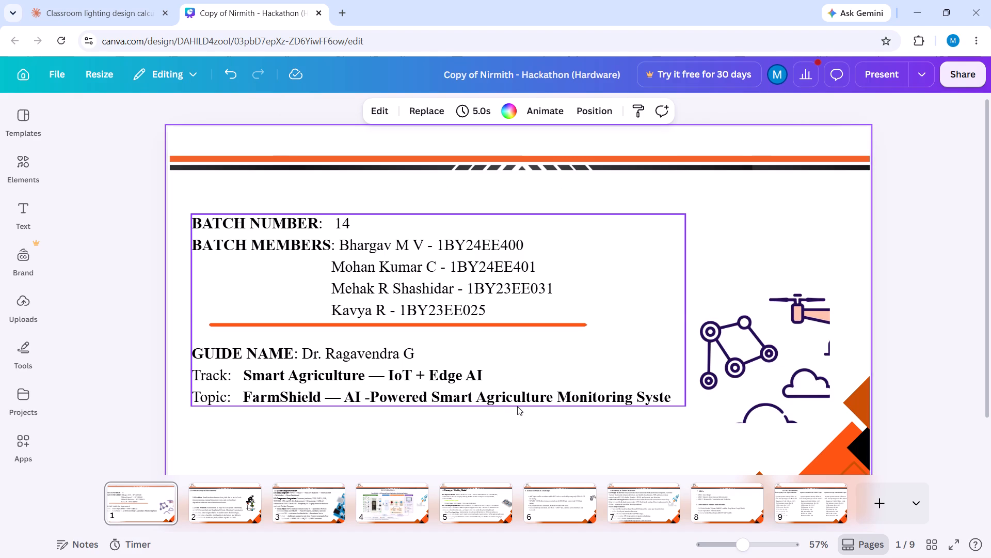
{"action": "left_click_drag", "start_coordinate": [517, 406], "coordinate": [518, 399]}
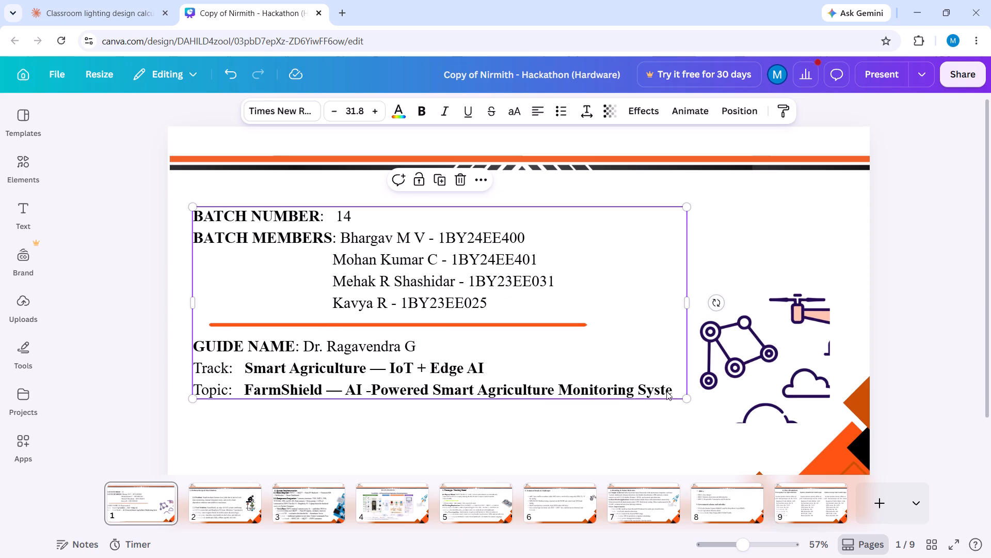
Restore the missing m at the end of the topic line so its last word reads System.
{"action": "double_click", "coordinate": [666, 391]}
{"action": "left_click", "coordinate": [666, 391]}
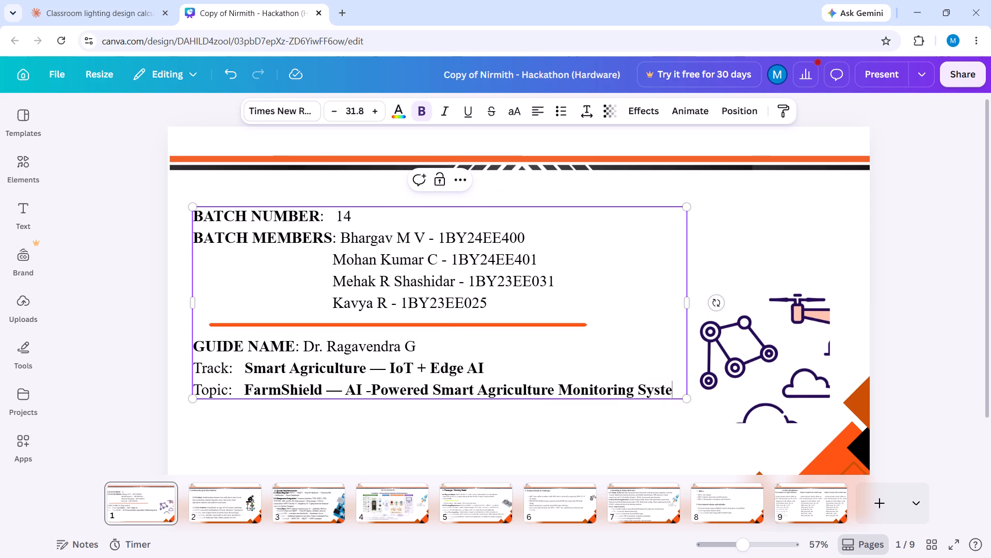
{"action": "key", "text": "Right"}
{"action": "key", "text": "Right"}
{"action": "key", "text": "m"}
Move the orange and black header stripe group slightly up, closer to the top edge of slide 1.
{"action": "scroll", "coordinate": [443, 113], "scroll_direction": "up", "scroll_amount": 1}
{"action": "left_click_drag", "start_coordinate": [569, 158], "coordinate": [568, 151]}
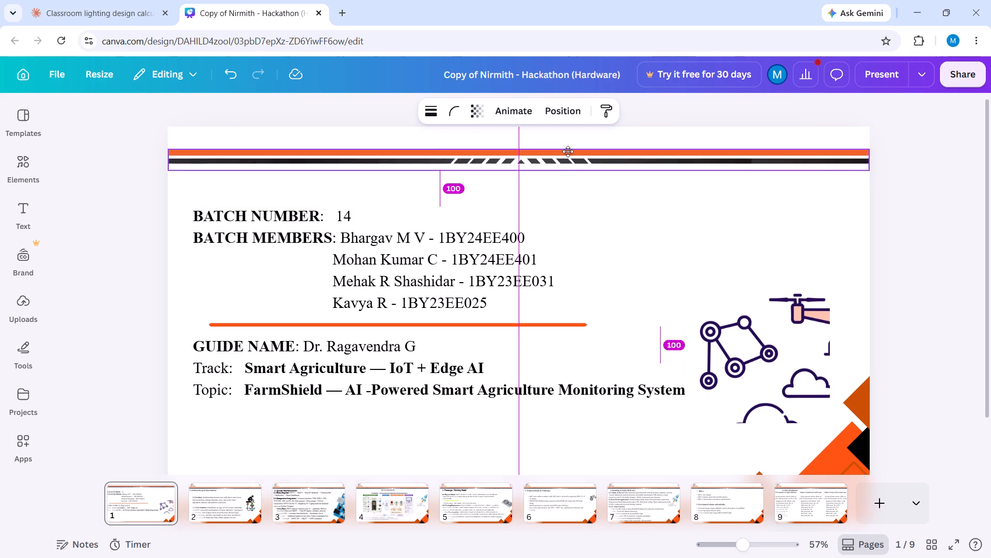
{"action": "left_click_drag", "start_coordinate": [568, 151], "coordinate": [567, 142]}
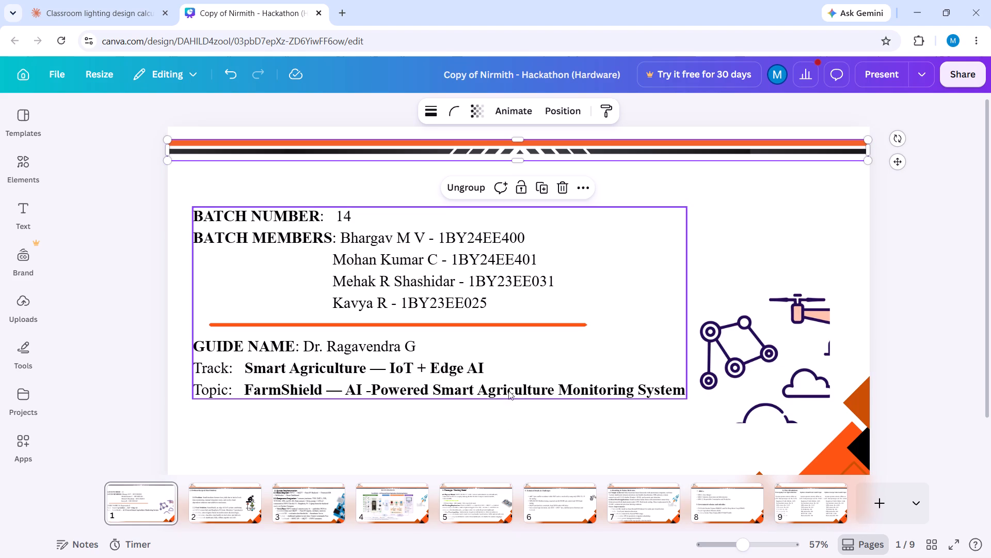
Reposition the batch details text box slightly lower and further left, keeping the orange divider between the last member line and the guide name line.
{"action": "left_click", "coordinate": [513, 398]}
{"action": "left_click_drag", "start_coordinate": [513, 398], "coordinate": [513, 412]}
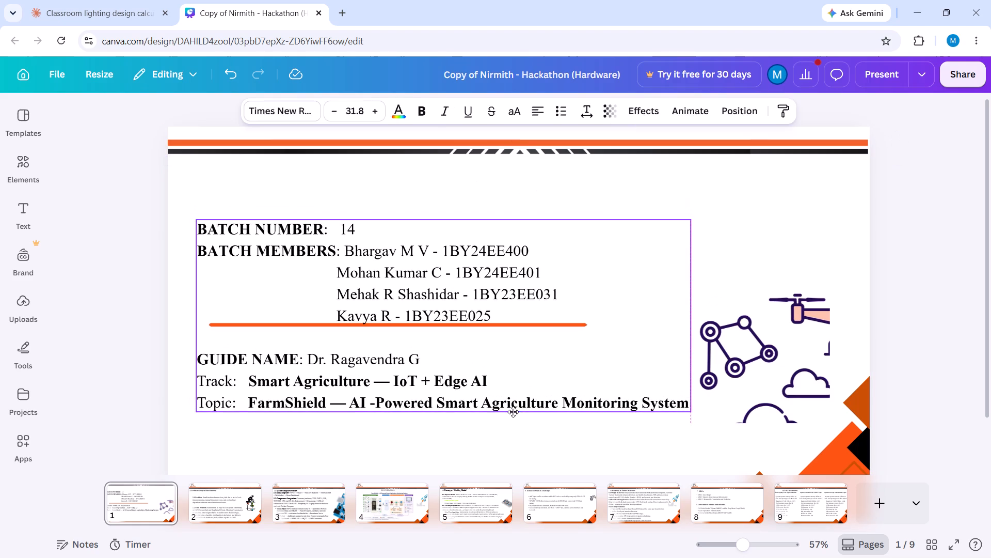
{"action": "left_click_drag", "start_coordinate": [513, 412], "coordinate": [511, 419]}
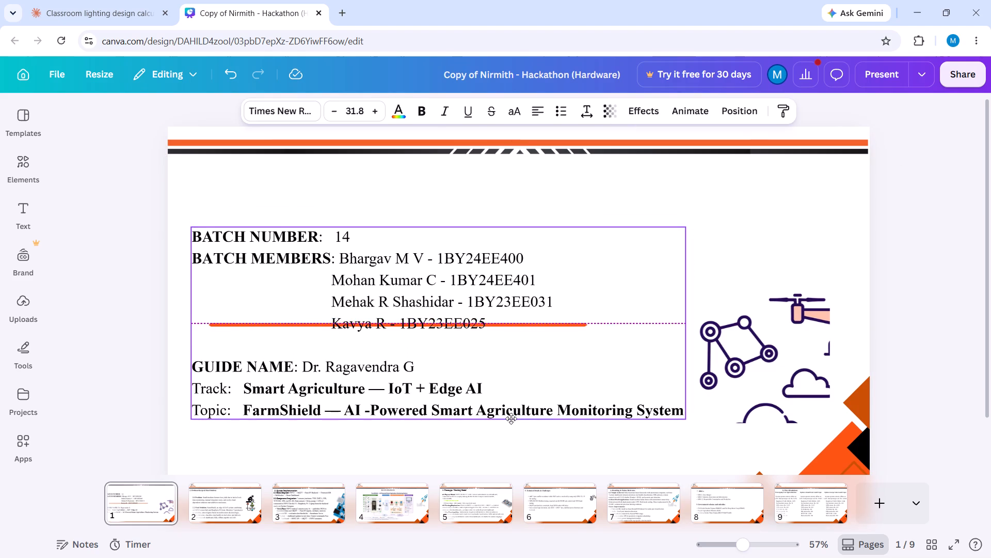
{"action": "left_click_drag", "start_coordinate": [511, 419], "coordinate": [510, 420]}
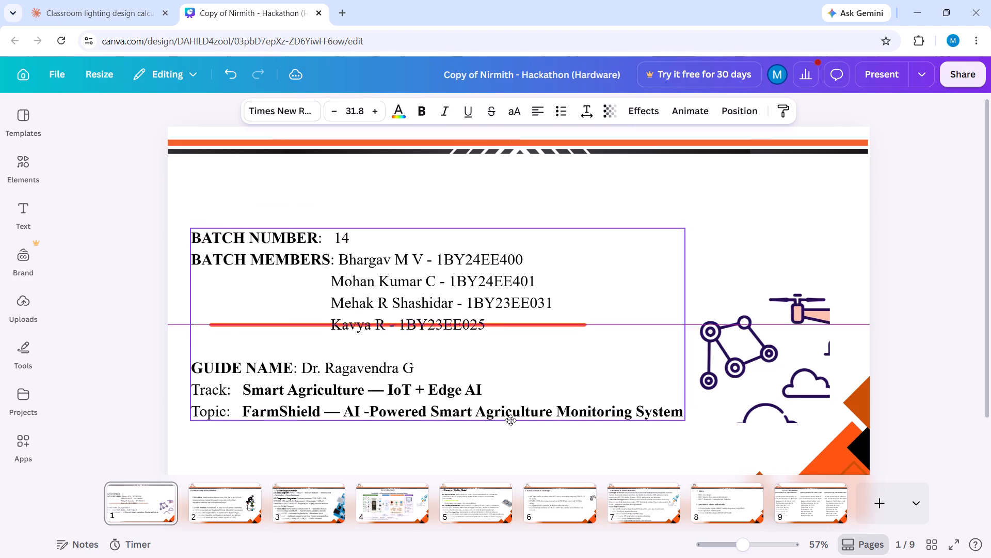
{"action": "left_click_drag", "start_coordinate": [510, 420], "coordinate": [507, 400]}
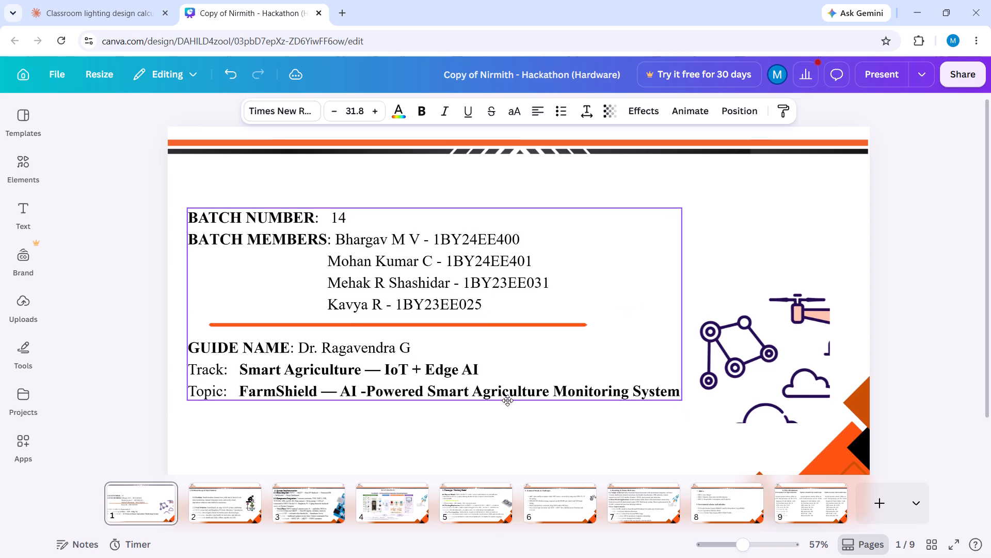
{"action": "left_click_drag", "start_coordinate": [507, 400], "coordinate": [507, 404]}
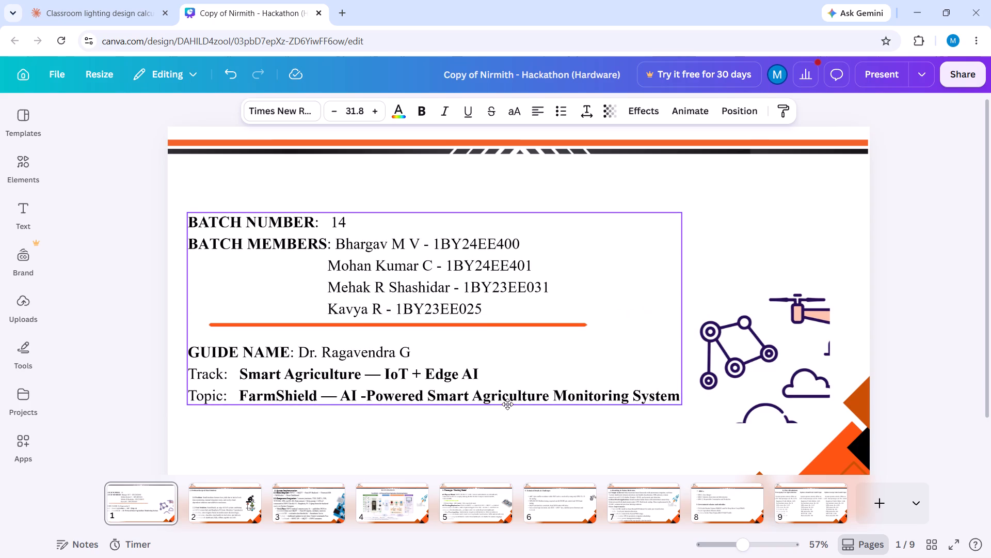
{"action": "left_click_drag", "start_coordinate": [507, 404], "coordinate": [509, 404]}
{"action": "left_click", "coordinate": [509, 404]}
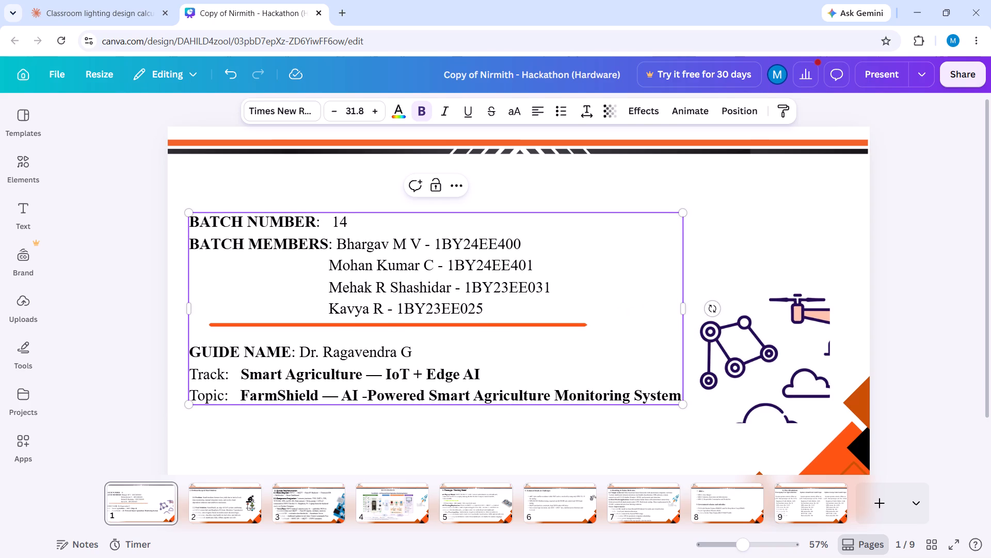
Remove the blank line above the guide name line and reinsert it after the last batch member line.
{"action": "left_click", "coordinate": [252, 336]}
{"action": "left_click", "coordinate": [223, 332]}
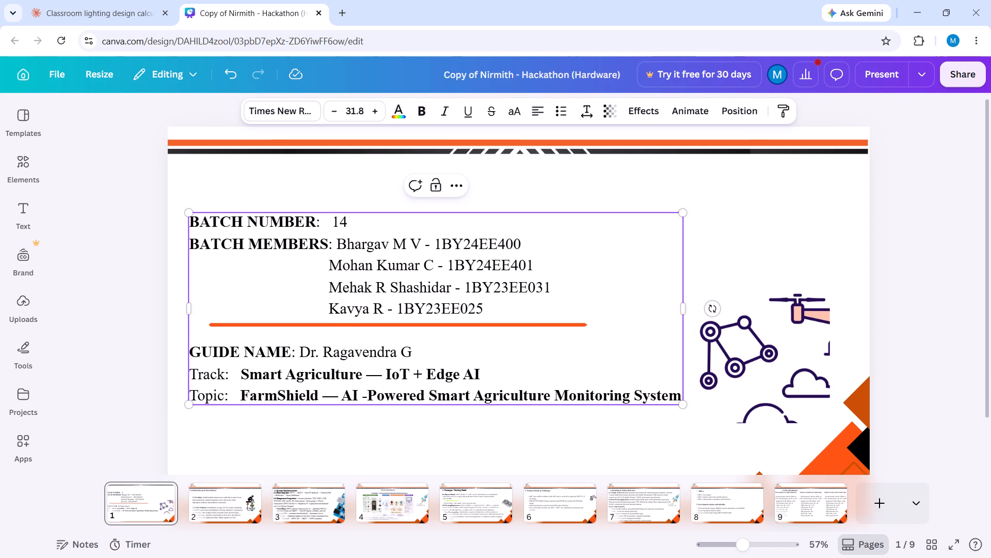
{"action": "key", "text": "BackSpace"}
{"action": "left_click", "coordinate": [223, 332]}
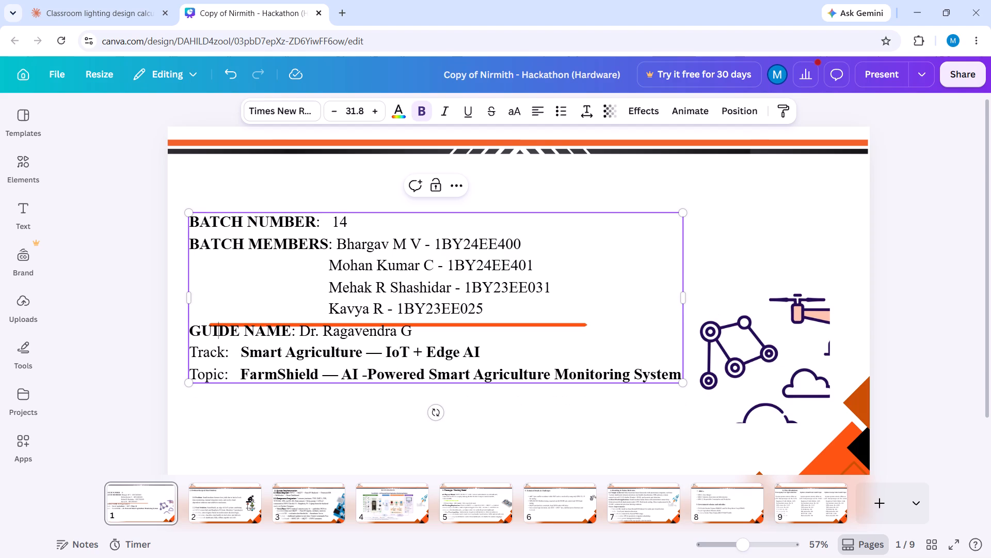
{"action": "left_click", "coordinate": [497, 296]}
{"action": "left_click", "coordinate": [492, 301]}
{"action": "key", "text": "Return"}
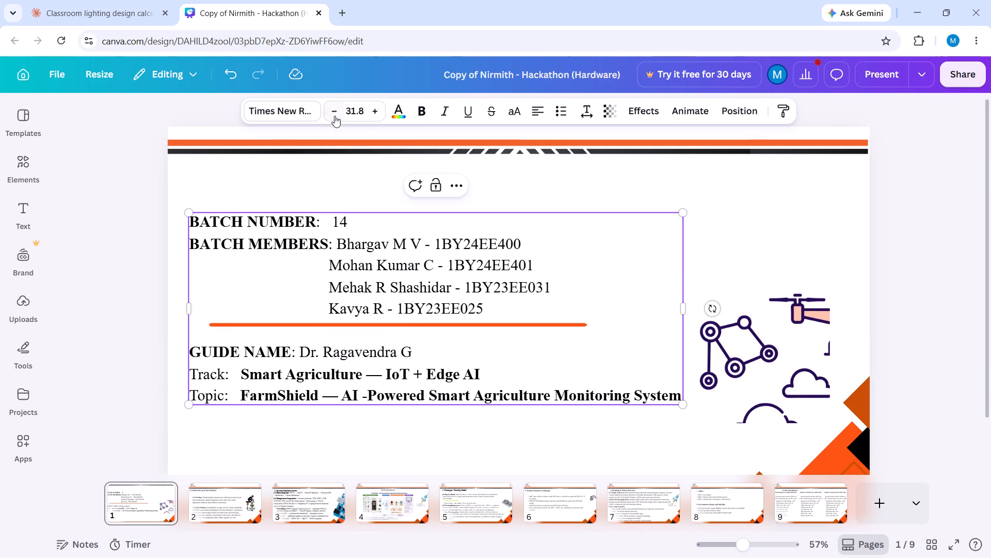
Reduce the font size of the blank line between the last batch member and the guide name to 15.8.
{"action": "triple_click", "coordinate": [334, 116]}
{"action": "triple_click", "coordinate": [334, 116]}
{"action": "triple_click", "coordinate": [334, 116]}
{"action": "triple_click", "coordinate": [334, 116]}
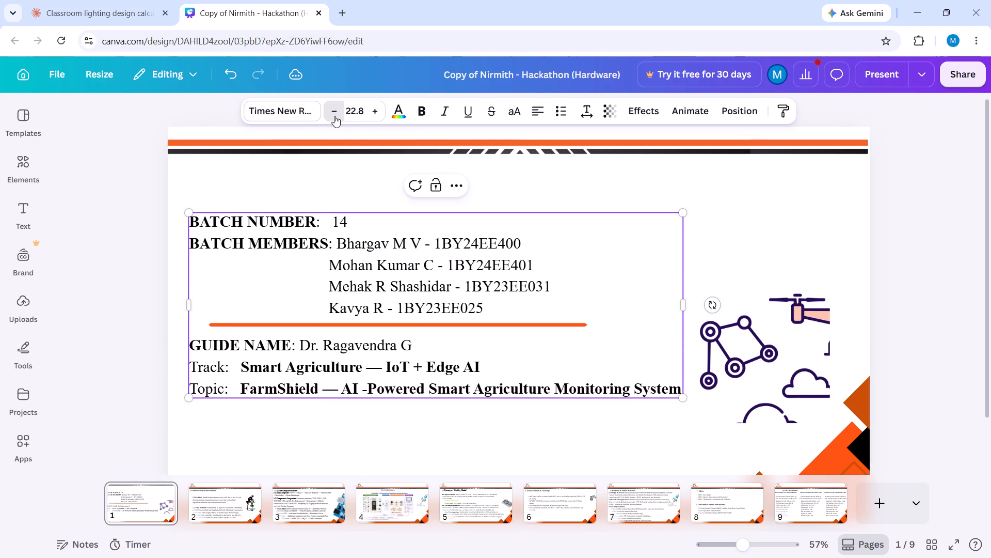
{"action": "triple_click", "coordinate": [334, 116]}
{"action": "left_click", "coordinate": [334, 116]}
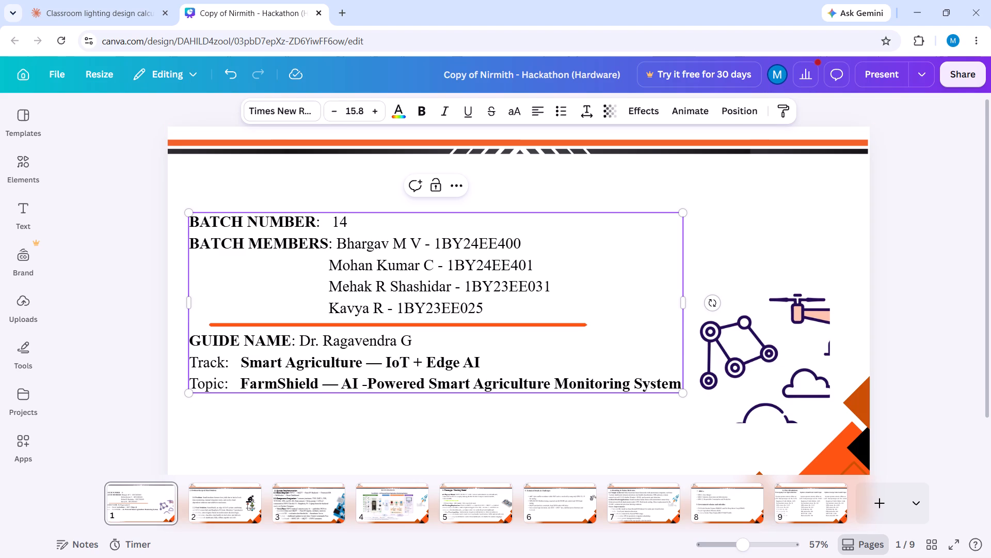
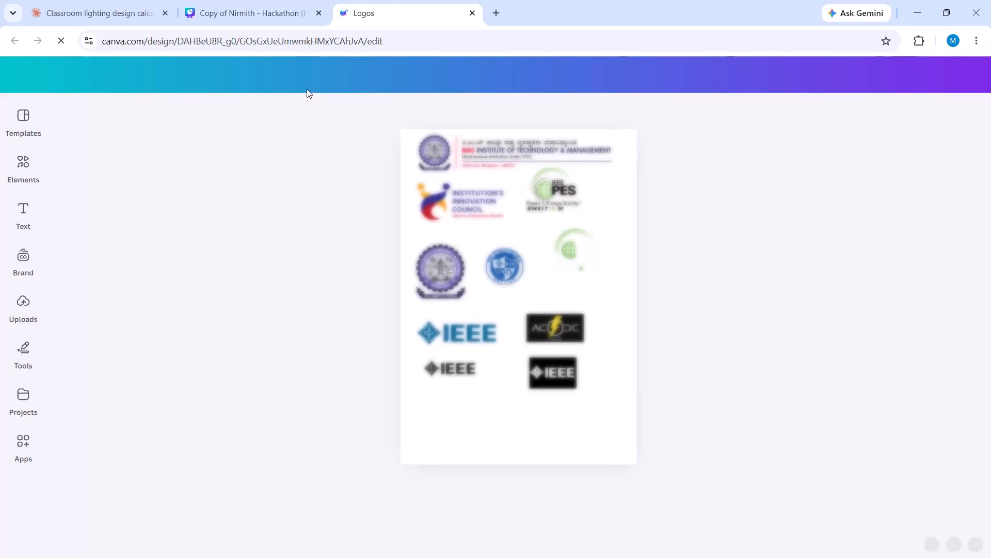
Copy the BMS Institute of Technology & Management banner logo from the All Logos page of the Logos design.
{"action": "left_click", "coordinate": [237, 1]}
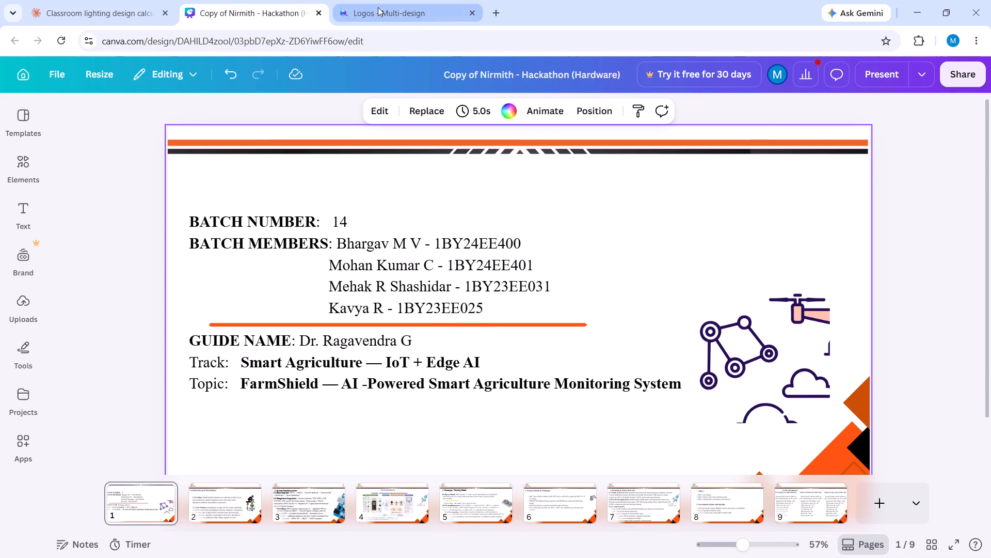
{"action": "left_click", "coordinate": [408, 8]}
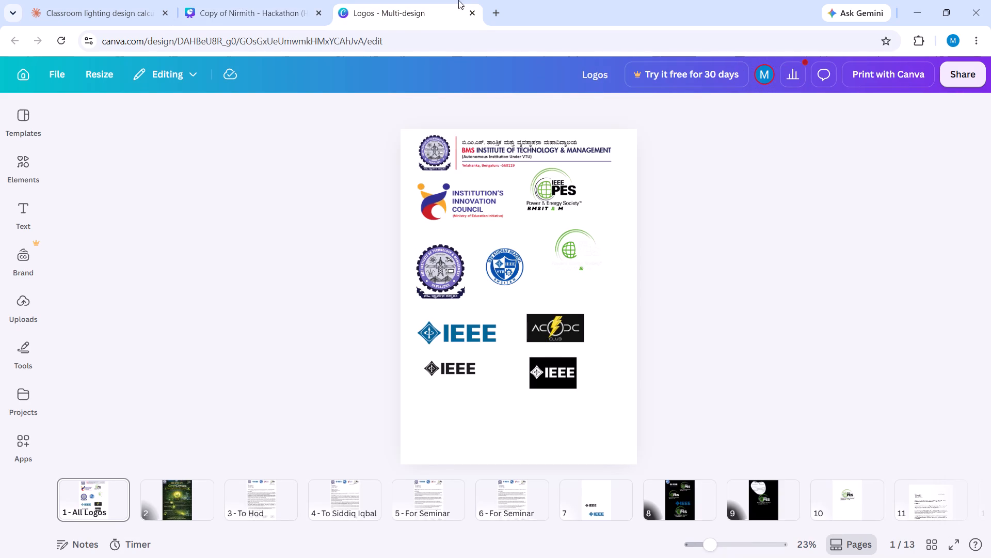
{"action": "left_click", "coordinate": [537, 140]}
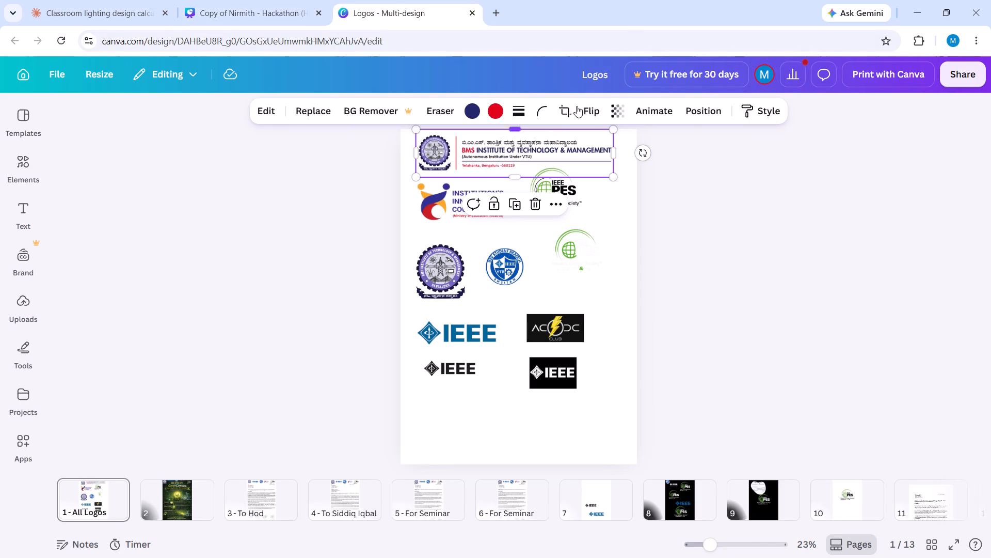
{"action": "key", "text": "ctrl+c"}
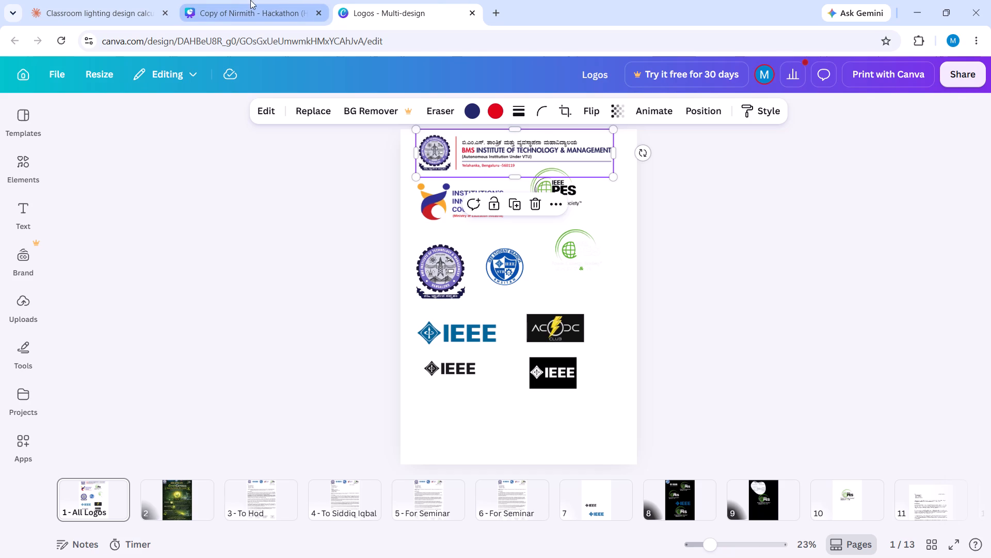
Paste the copied BMS Institute of Technology & Management logo banner onto slide 1 of the hackathon presentation.
{"action": "left_click", "coordinate": [255, 7]}
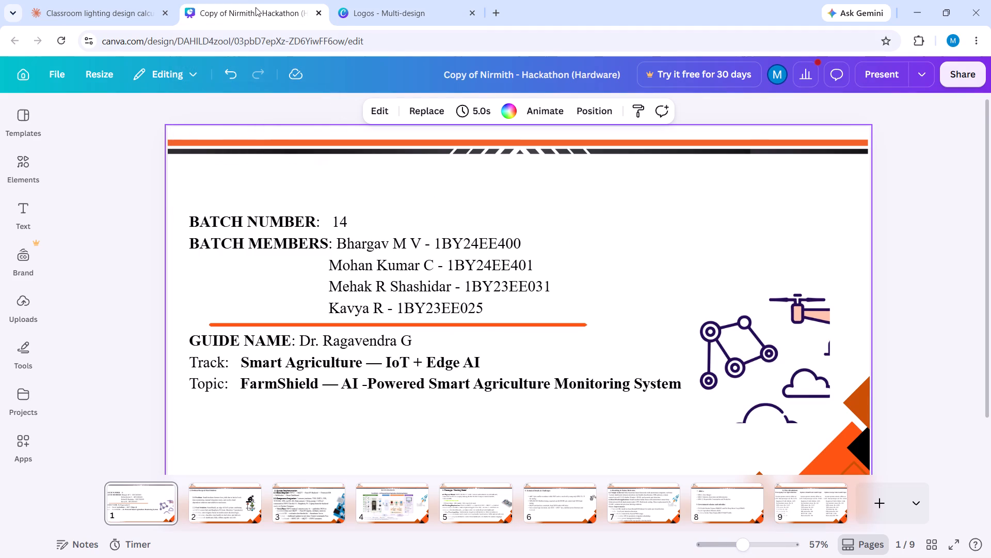
{"action": "left_click", "coordinate": [301, 167]}
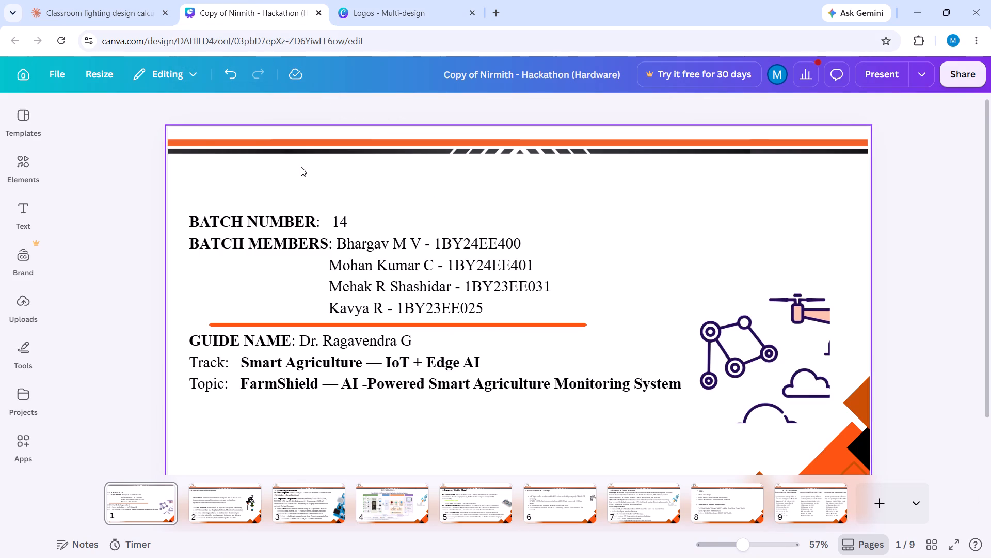
{"action": "key", "text": "ctrl+v"}
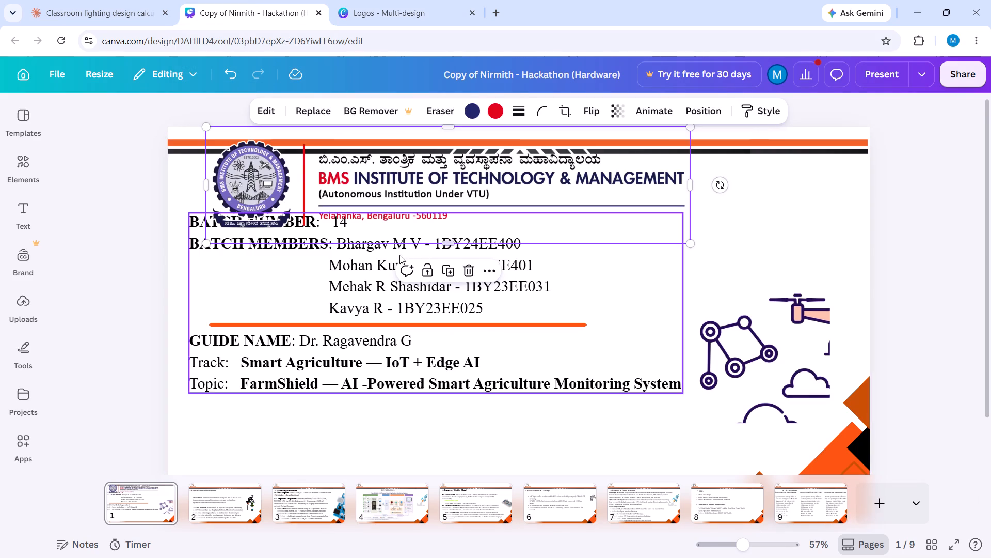
Widen the institute logo banner to about 1,568 wide and crop its bottom edge slightly.
{"action": "left_click_drag", "start_coordinate": [691, 188], "coordinate": [759, 183]}
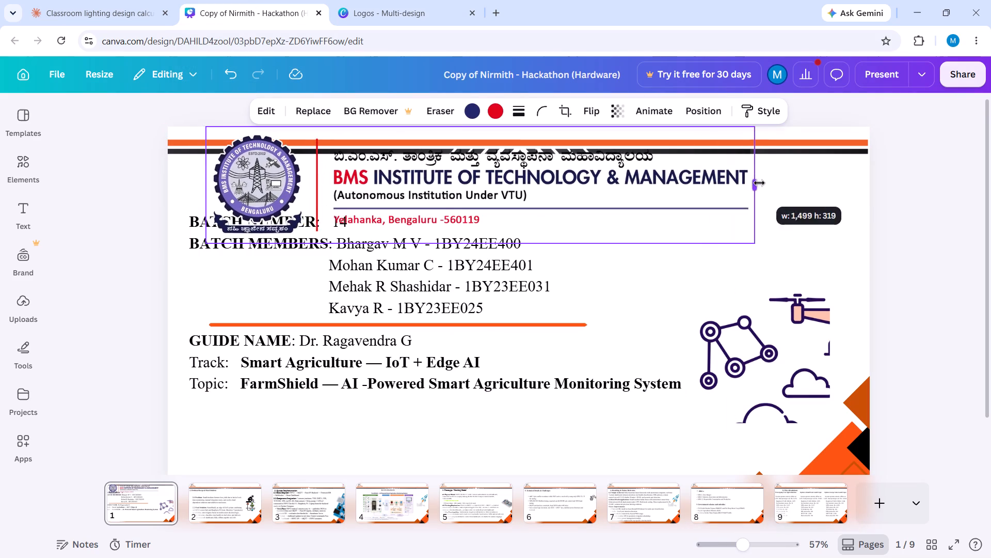
{"action": "left_click_drag", "start_coordinate": [759, 183], "coordinate": [781, 181]}
{"action": "left_click", "coordinate": [781, 181]}
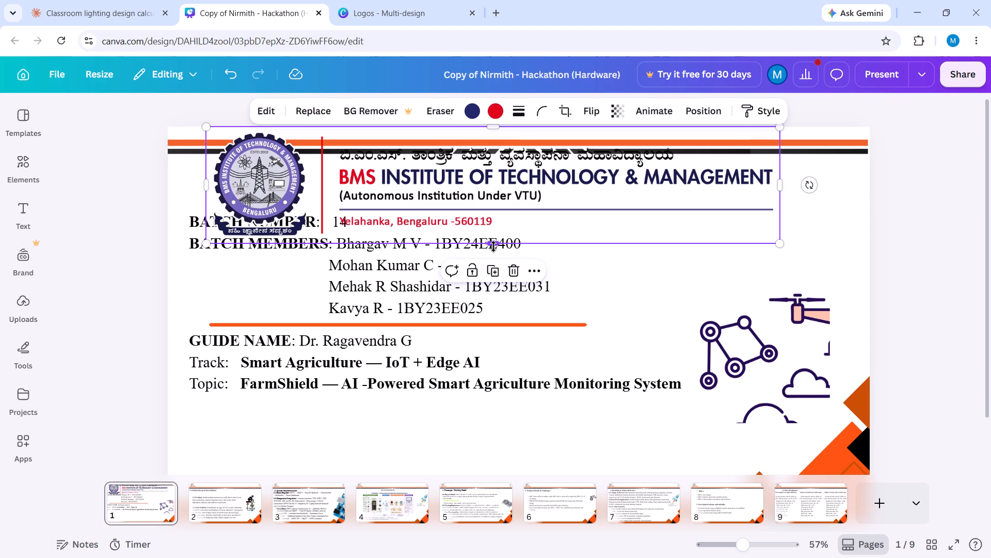
{"action": "left_click_drag", "start_coordinate": [493, 246], "coordinate": [504, 236]}
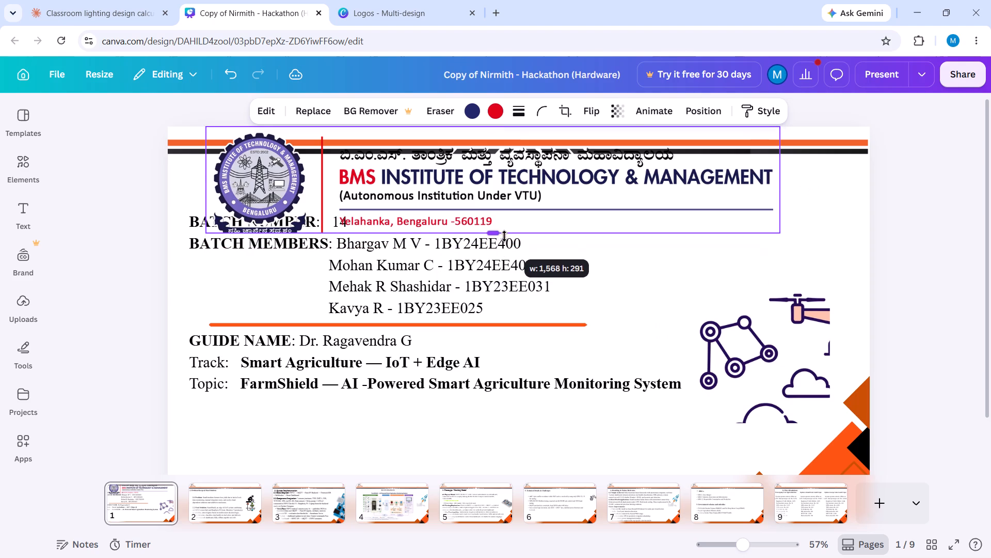
{"action": "left_click_drag", "start_coordinate": [504, 236], "coordinate": [506, 231]}
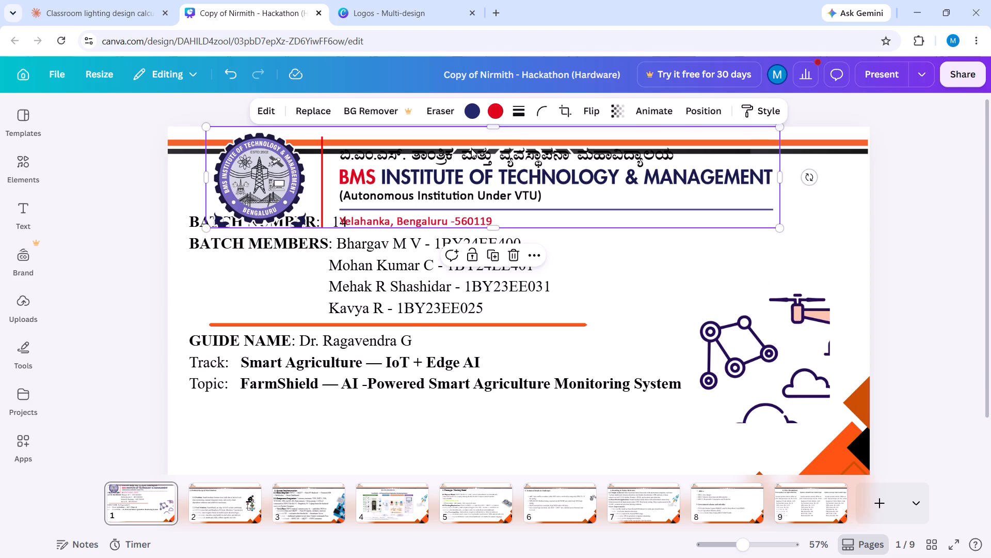
Move the batch details text box down on slide 1, clear of the institute banner and just above the bottom orange band.
{"action": "scroll", "coordinate": [422, 327], "scroll_direction": "down", "scroll_amount": 1}
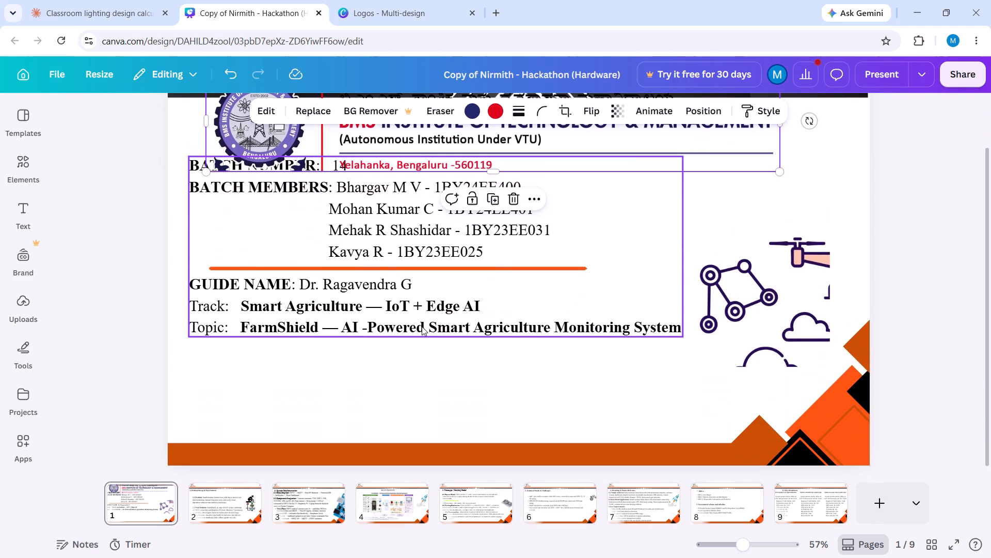
{"action": "left_click", "coordinate": [537, 337]}
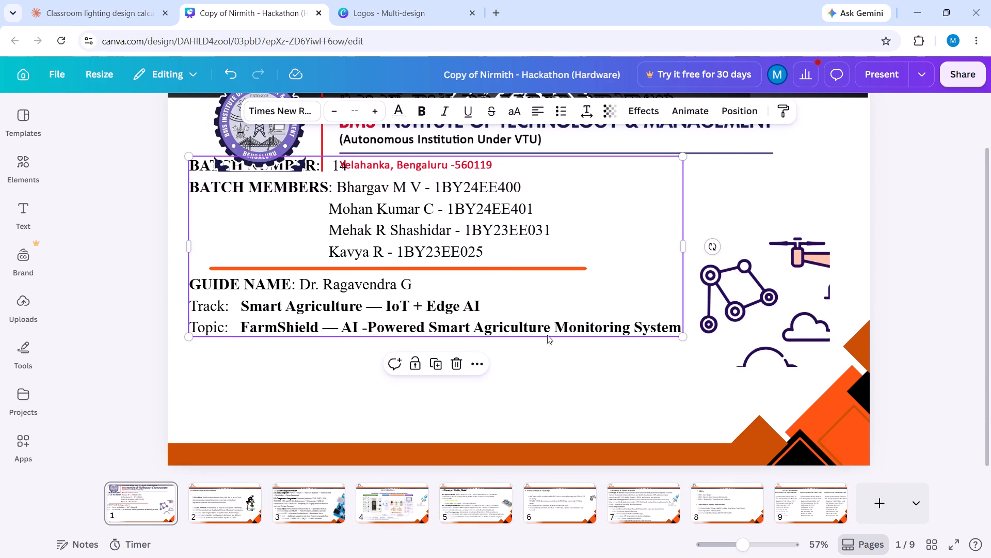
{"action": "left_click", "coordinate": [567, 364]}
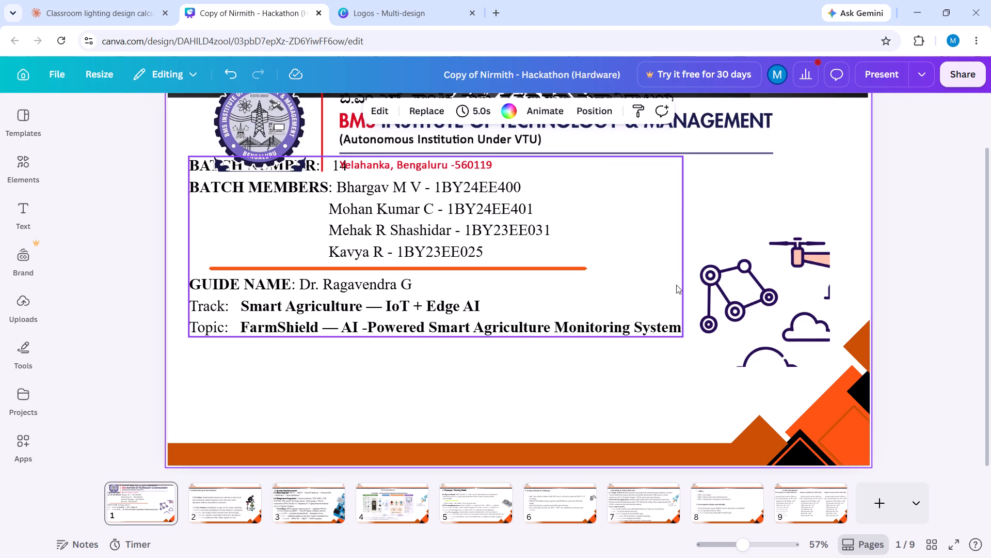
{"action": "left_click", "coordinate": [665, 336]}
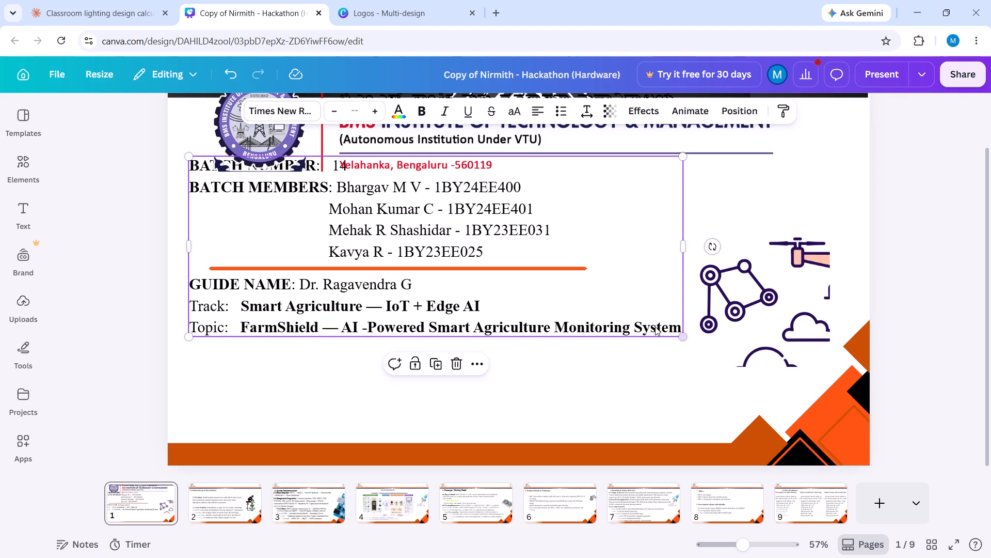
{"action": "left_click", "coordinate": [669, 333]}
{"action": "left_click_drag", "start_coordinate": [669, 333], "coordinate": [669, 348]}
{"action": "left_click", "coordinate": [669, 348]}
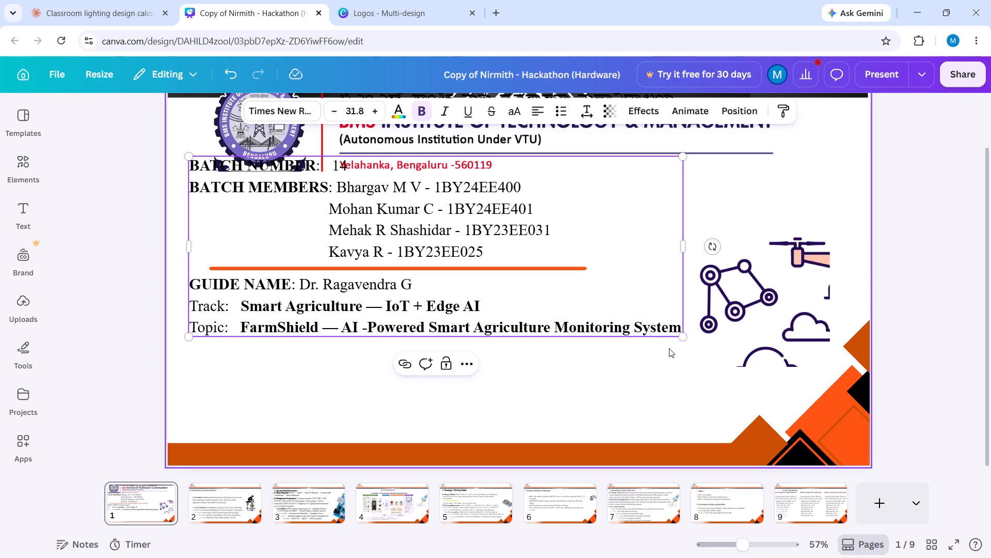
{"action": "left_click", "coordinate": [669, 348]}
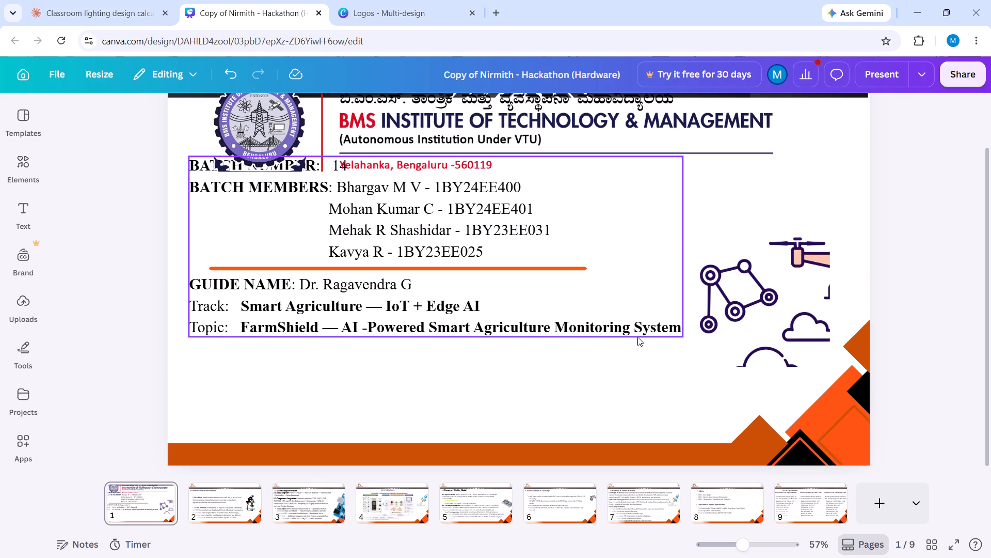
{"action": "left_click_drag", "start_coordinate": [641, 334], "coordinate": [649, 397]}
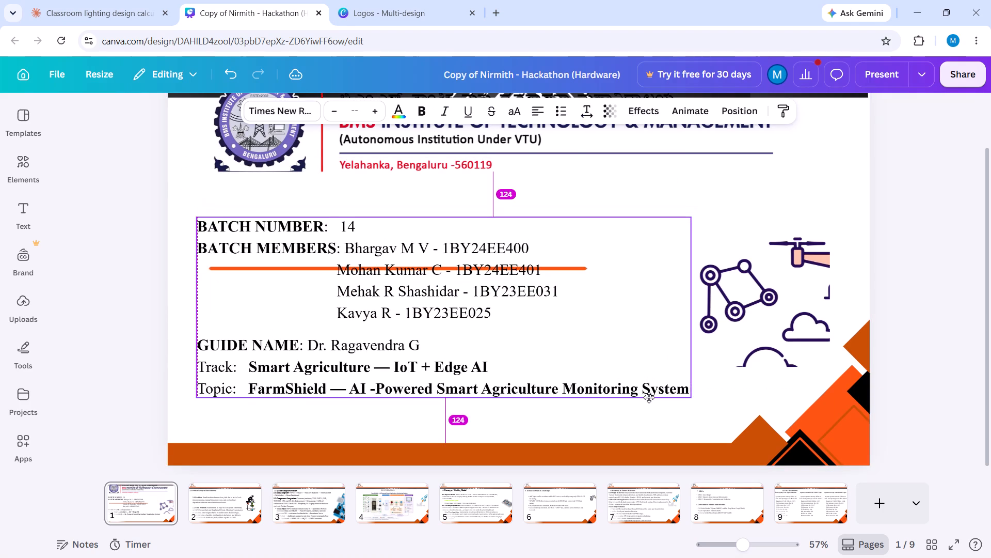
{"action": "left_click_drag", "start_coordinate": [649, 397], "coordinate": [649, 428]}
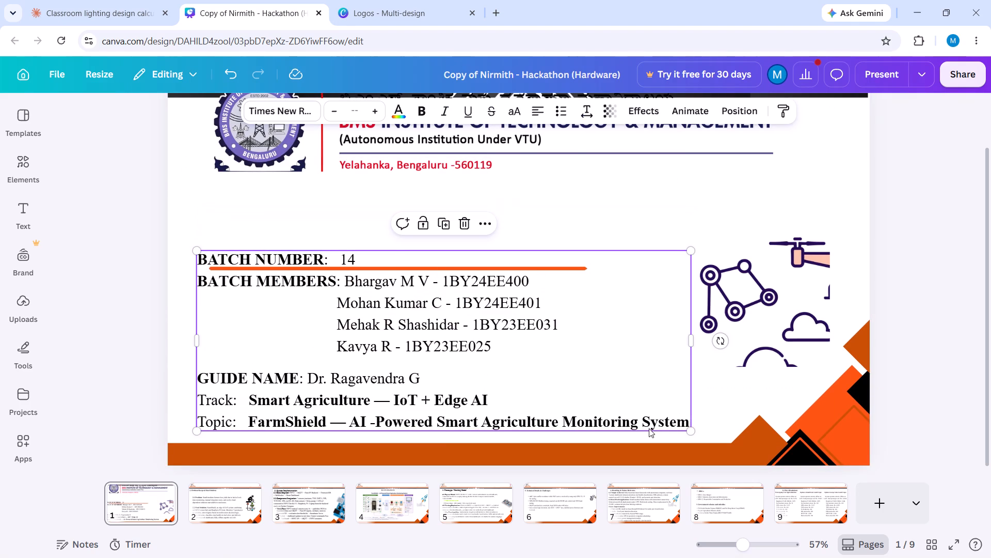
{"action": "left_click_drag", "start_coordinate": [444, 244], "coordinate": [686, 250]}
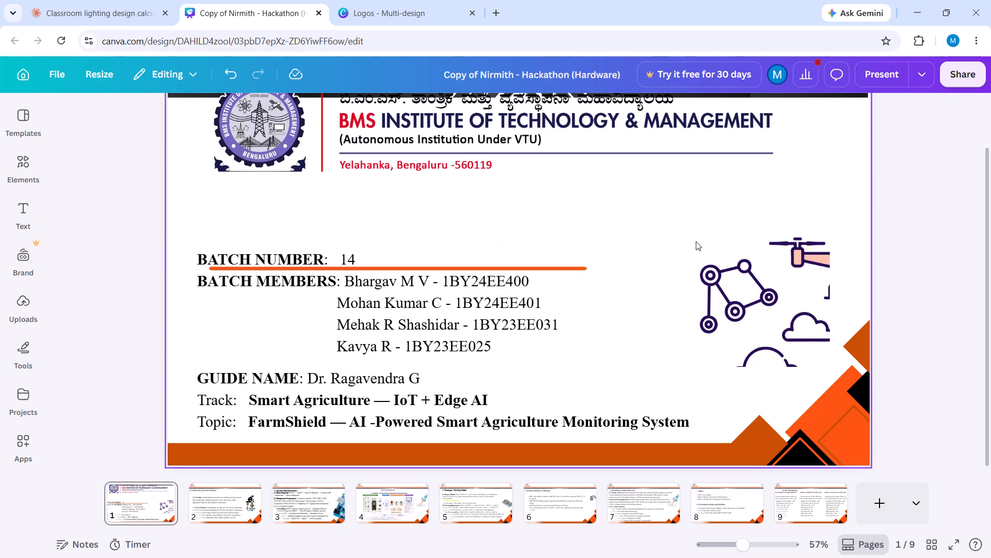
{"action": "left_click_drag", "start_coordinate": [563, 260], "coordinate": [570, 251]}
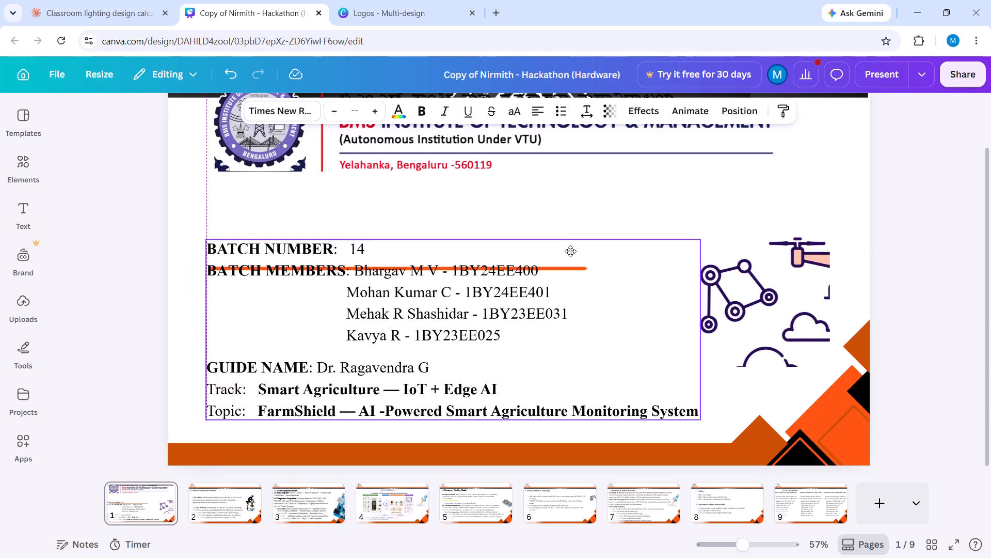
{"action": "left_click_drag", "start_coordinate": [570, 251], "coordinate": [565, 255]}
{"action": "left_click", "coordinate": [565, 255]}
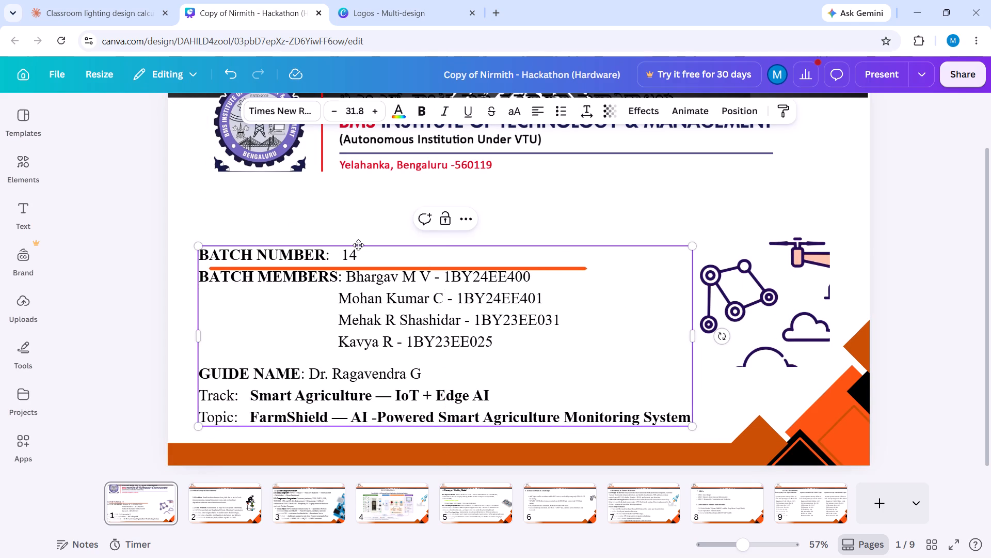
Move the institute logo banner down below the orange and black header stripes, roughly centred across slide 1.
{"action": "scroll", "coordinate": [502, 210], "scroll_direction": "up", "scroll_amount": 1}
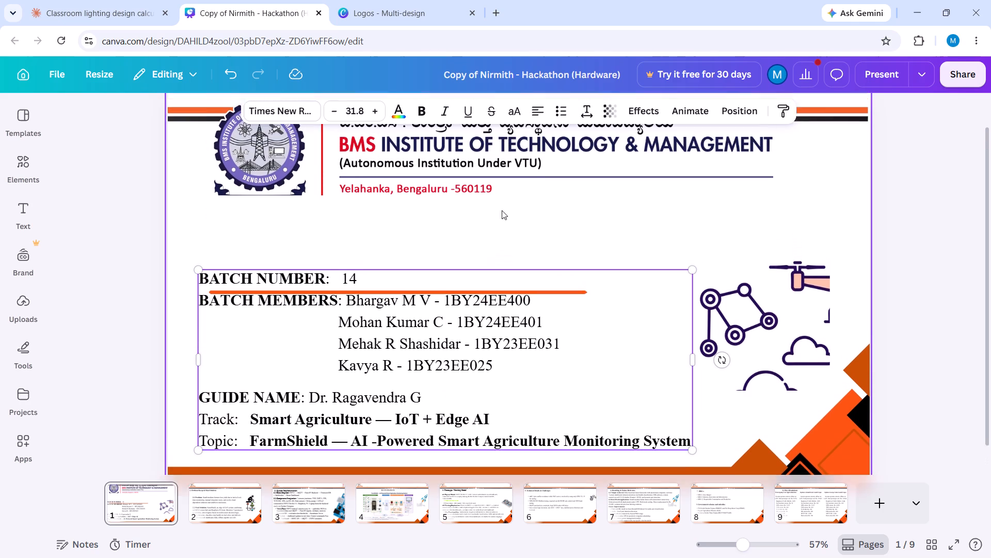
{"action": "scroll", "coordinate": [502, 210], "scroll_direction": "up", "scroll_amount": 1}
{"action": "left_click", "coordinate": [498, 225]}
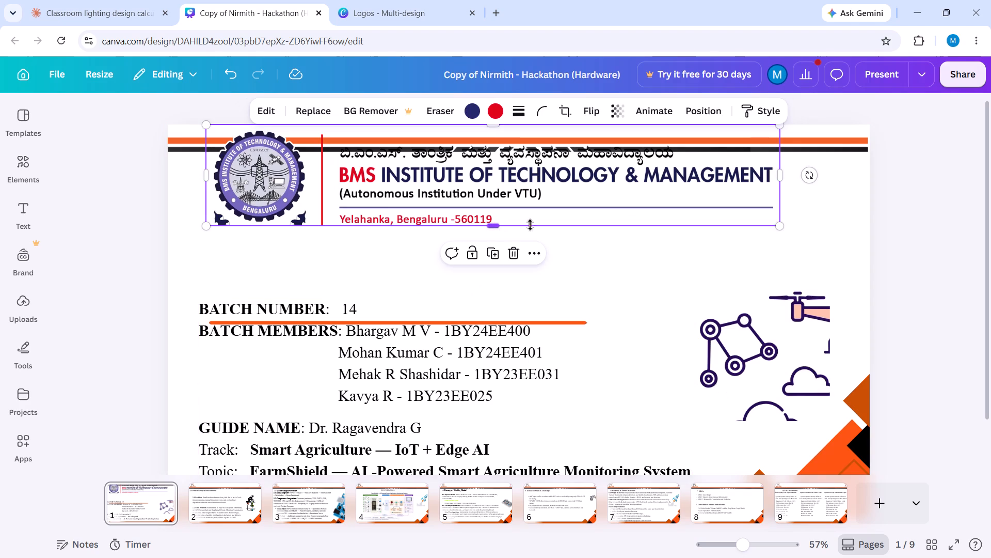
{"action": "left_click", "coordinate": [939, 247]}
{"action": "left_click_drag", "start_coordinate": [700, 225], "coordinate": [699, 257]}
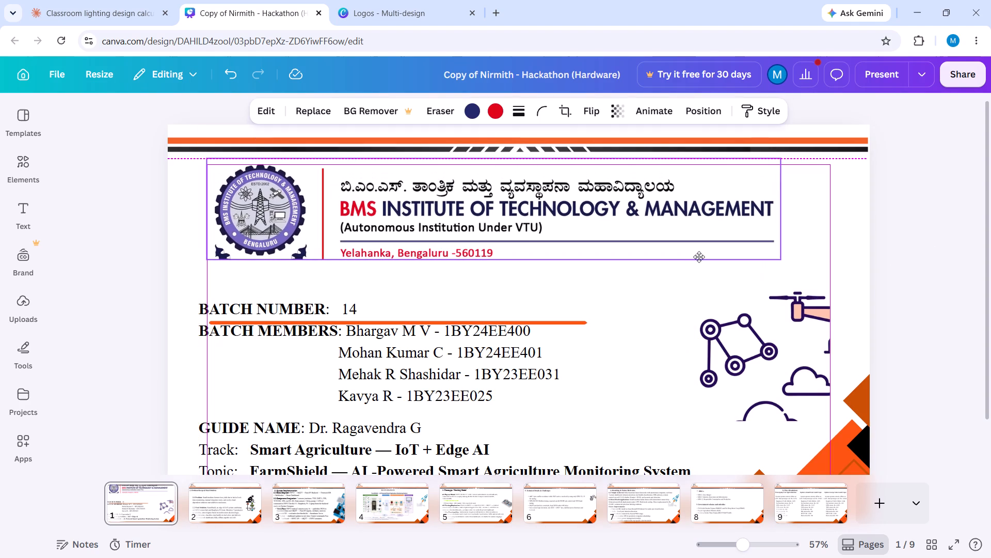
{"action": "left_click_drag", "start_coordinate": [699, 257], "coordinate": [710, 255]}
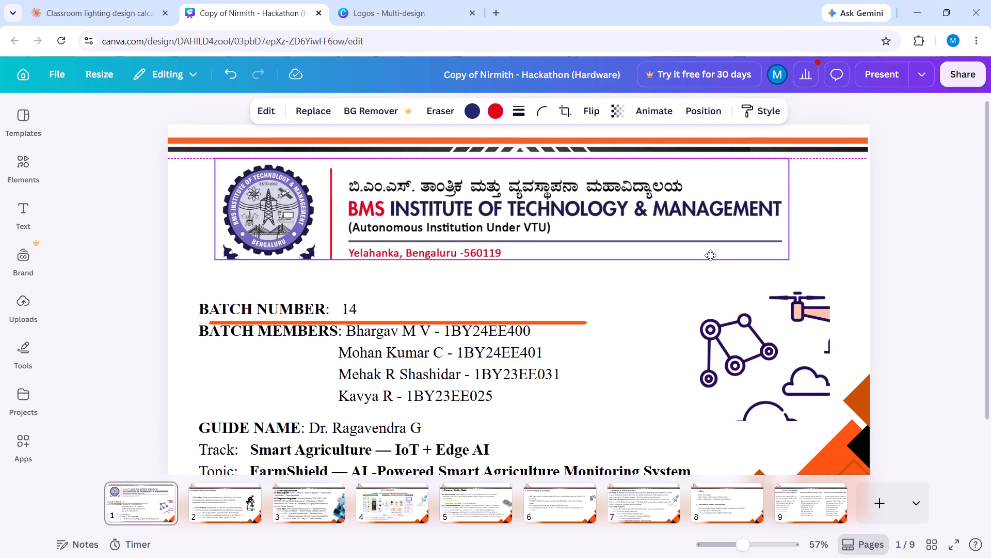
{"action": "left_click_drag", "start_coordinate": [710, 255], "coordinate": [714, 256]}
{"action": "left_click", "coordinate": [915, 198]}
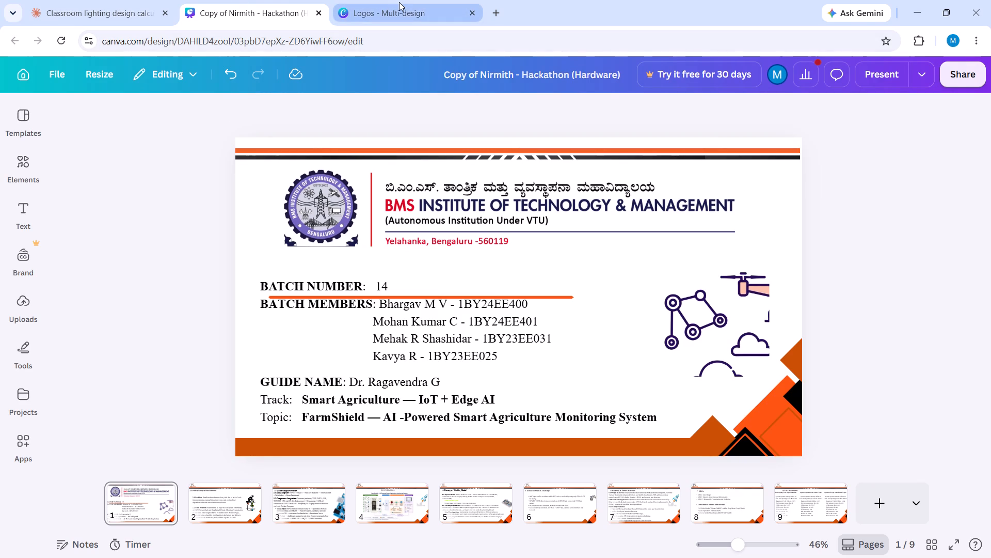
Change the number of slide 2's heading, Problem Recap & Final Solution, to 1.
{"action": "left_click", "coordinate": [250, 497]}
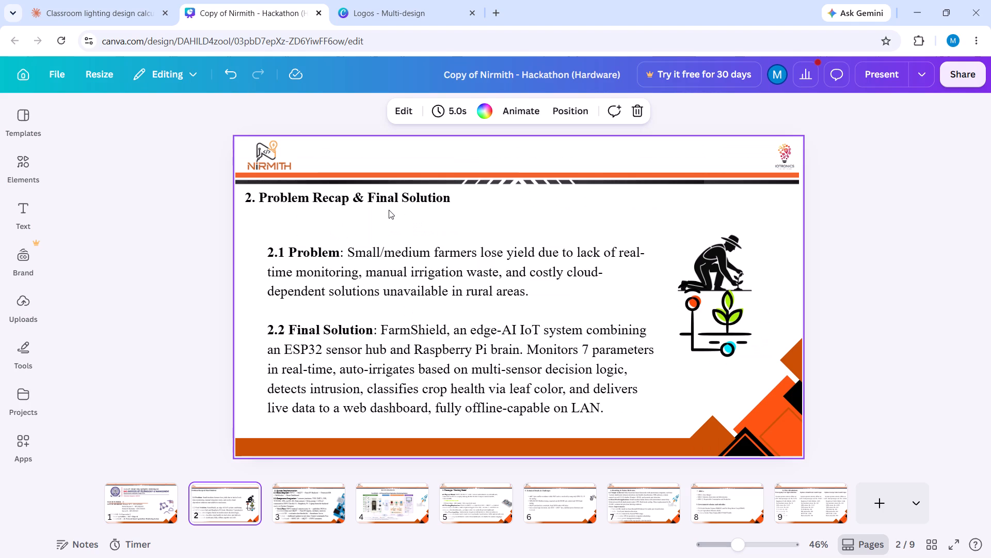
{"action": "double_click", "coordinate": [250, 196]}
{"action": "left_click", "coordinate": [250, 196]}
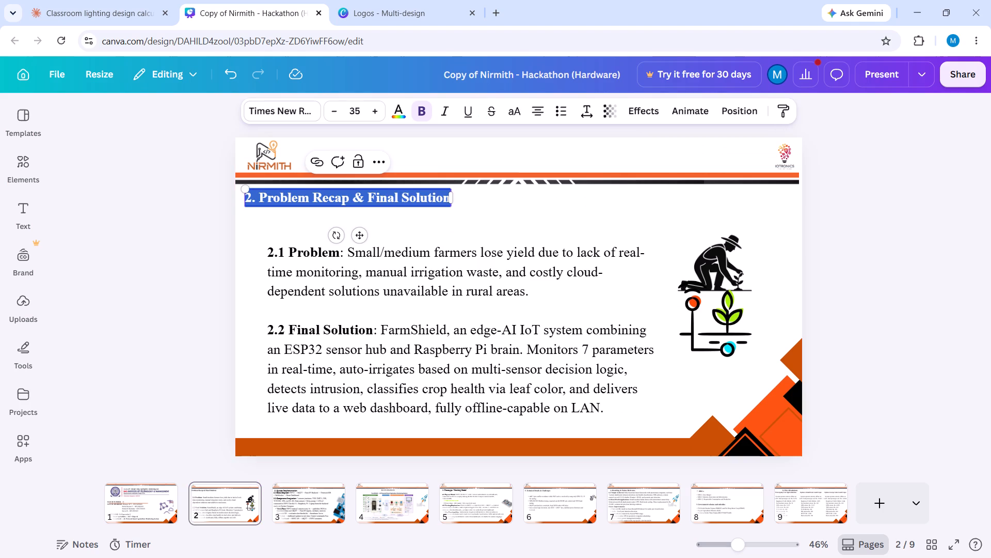
{"action": "key", "text": "BackSpace"}
{"action": "key", "text": "1"}
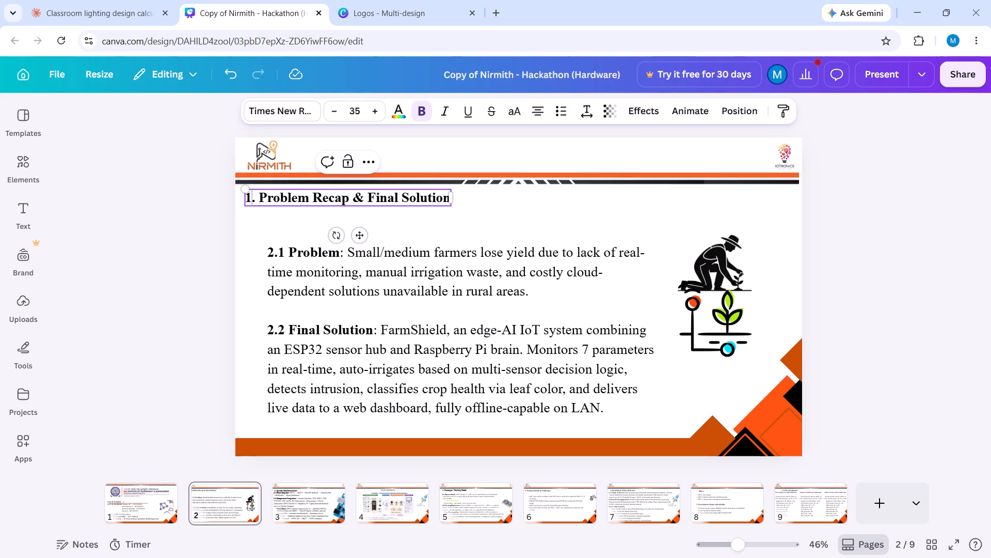
Renumber slide 2's Problem and Final Solution subheadings as 1.1 and 1.2.
{"action": "double_click", "coordinate": [271, 251]}
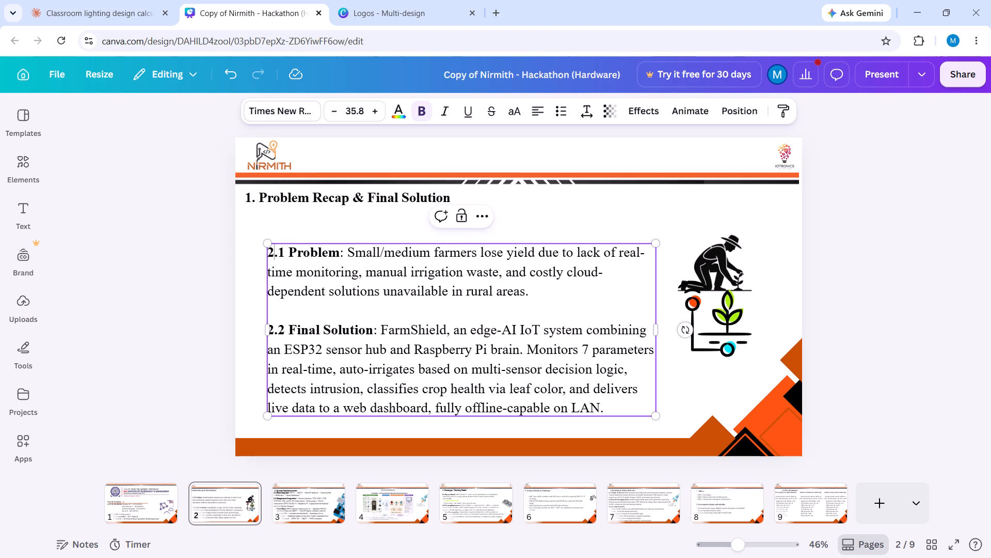
{"action": "key", "text": "BackSpace"}
{"action": "key", "text": "1"}
{"action": "left_click", "coordinate": [272, 332]}
{"action": "key", "text": "BackSpace"}
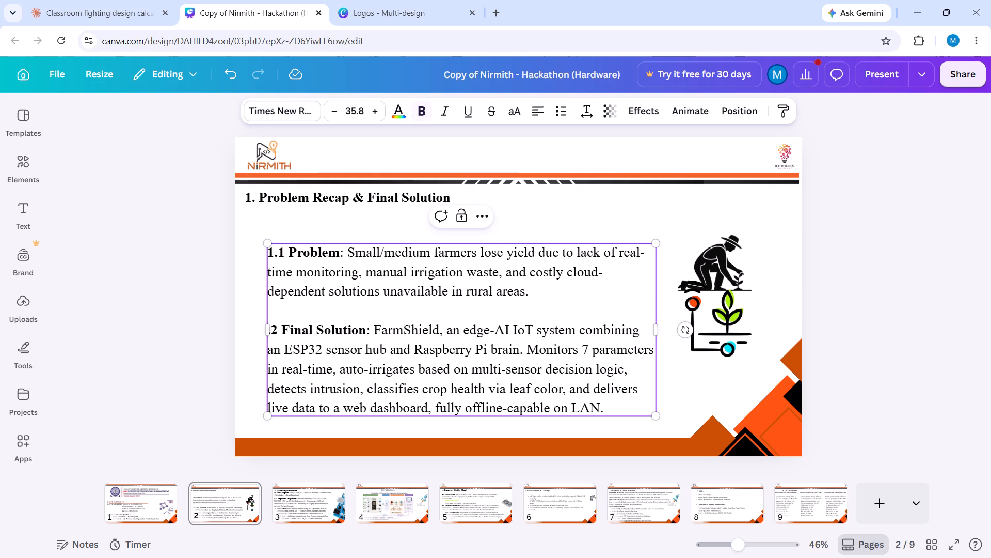
{"action": "key", "text": "1"}
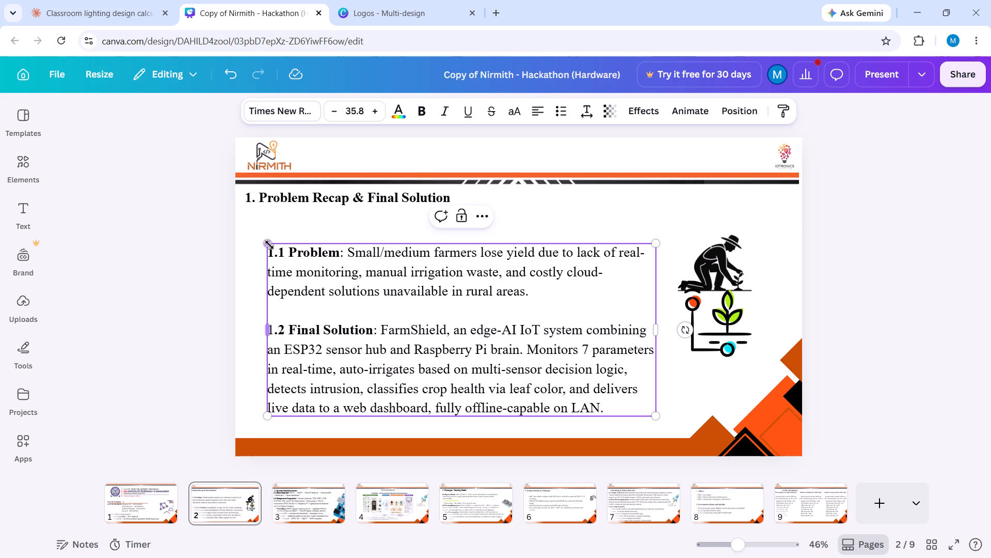
Enlarge slide 2's body text box slightly and position it closer beneath the heading.
{"action": "left_click_drag", "start_coordinate": [266, 245], "coordinate": [250, 223]}
{"action": "left_click_drag", "start_coordinate": [455, 231], "coordinate": [463, 216]}
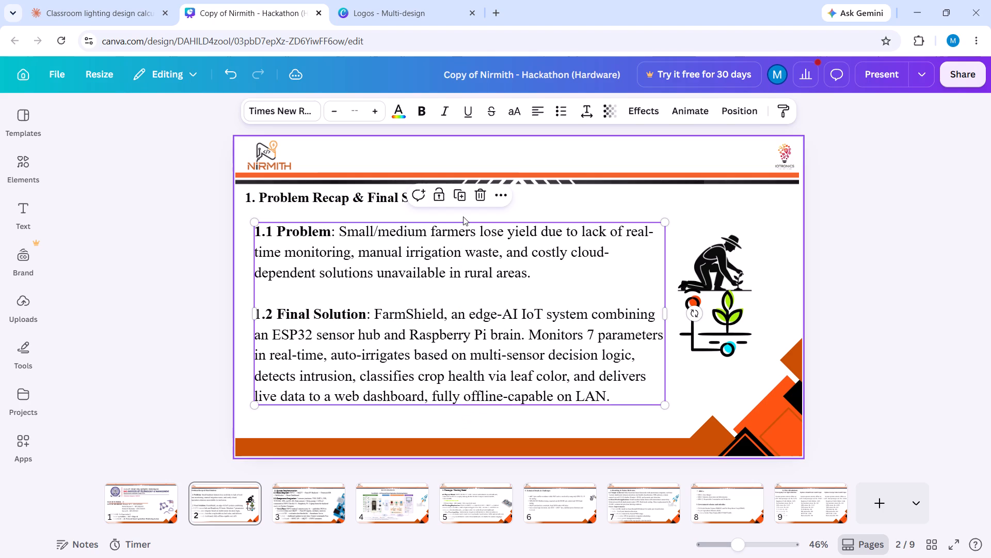
Delete the Nirmith and Iotronics logos from the header of slide 2.
{"action": "left_click", "coordinate": [271, 150]}
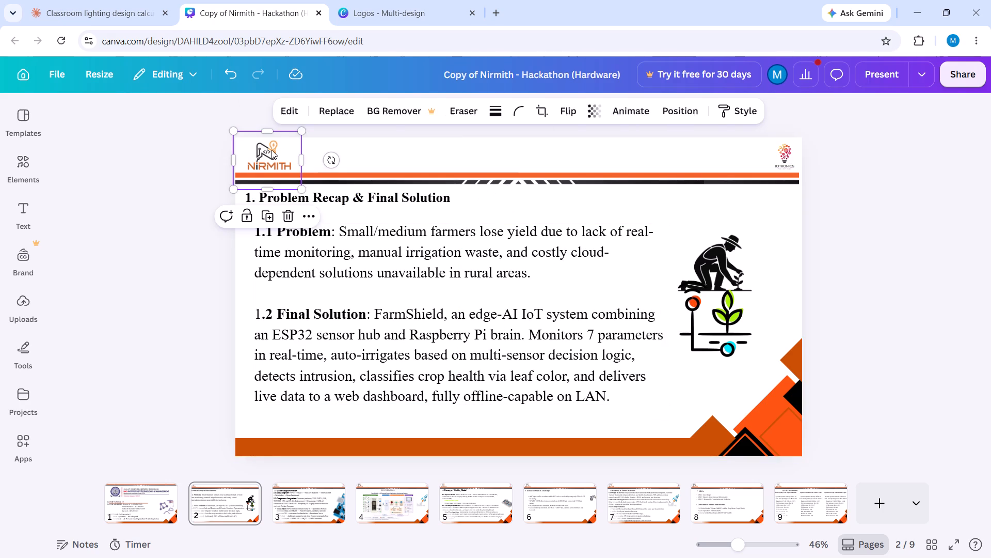
{"action": "key", "text": "Delete"}
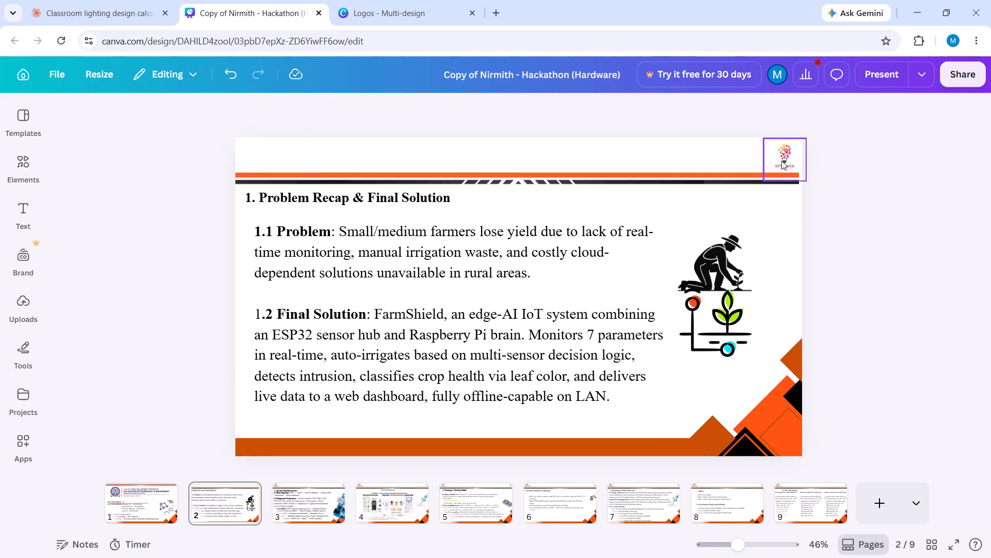
{"action": "left_click", "coordinate": [781, 161]}
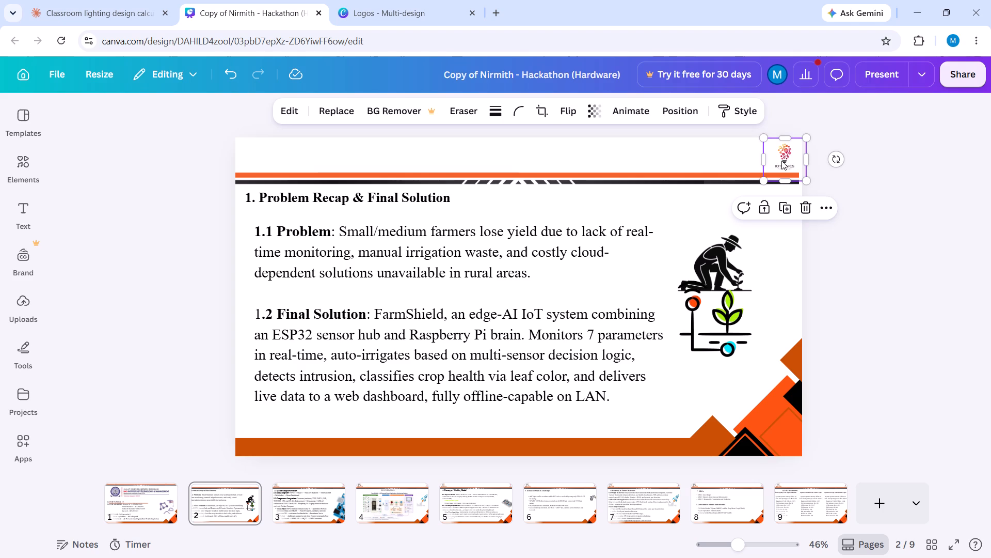
{"action": "key", "text": "Delete"}
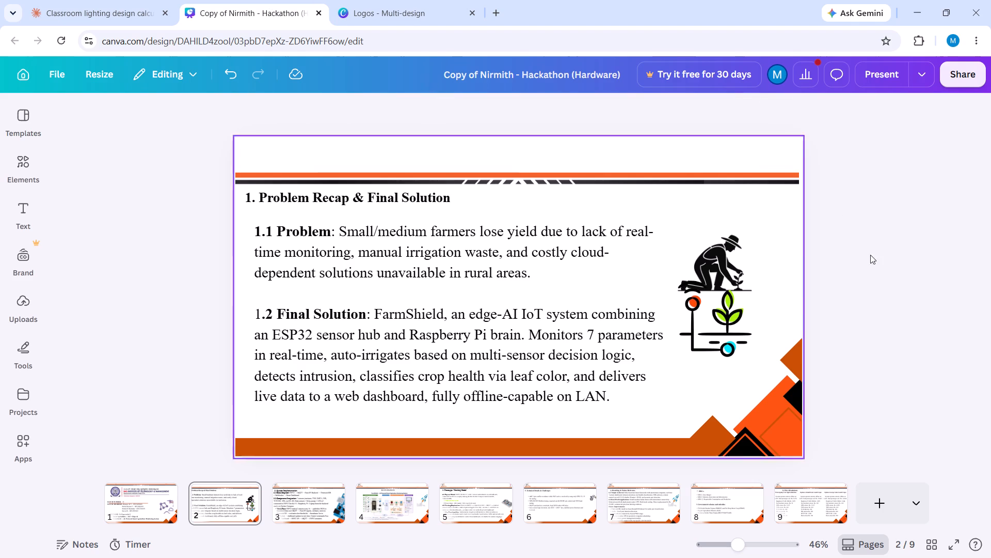
Delete the Nirmith and Iotronics logos from slide 3, System Implementation.
{"action": "left_click", "coordinate": [311, 514]}
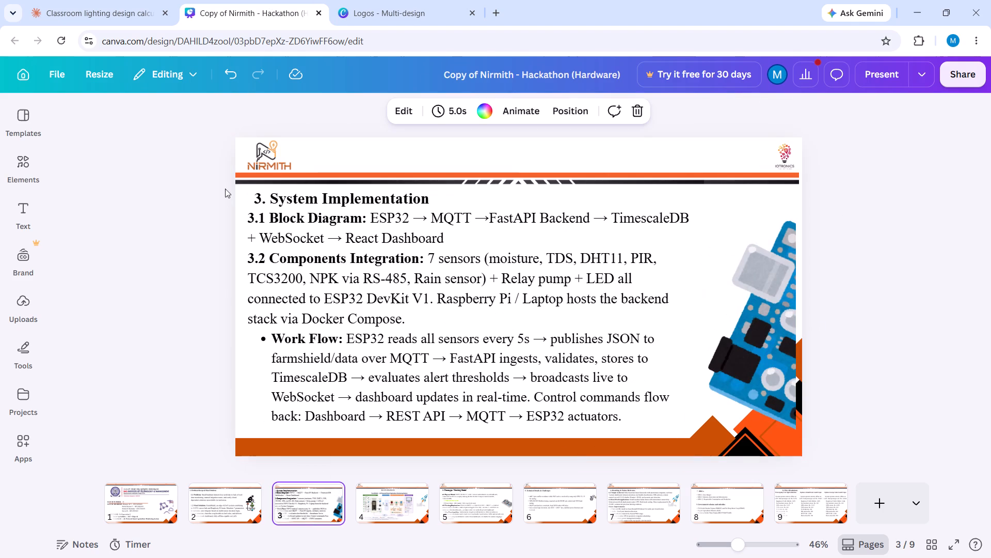
{"action": "left_click", "coordinate": [263, 143]}
{"action": "key", "text": "Delete"}
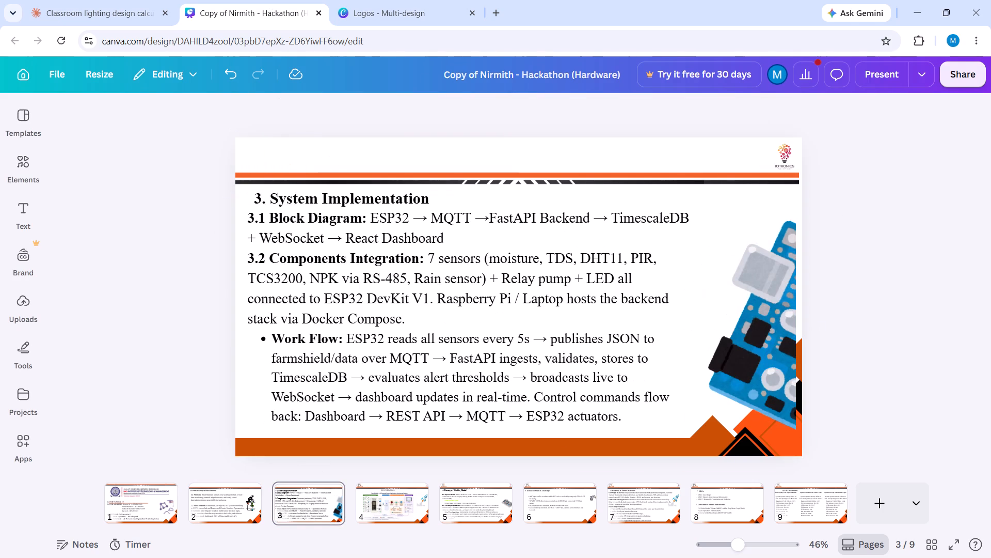
{"action": "left_click", "coordinate": [784, 155]}
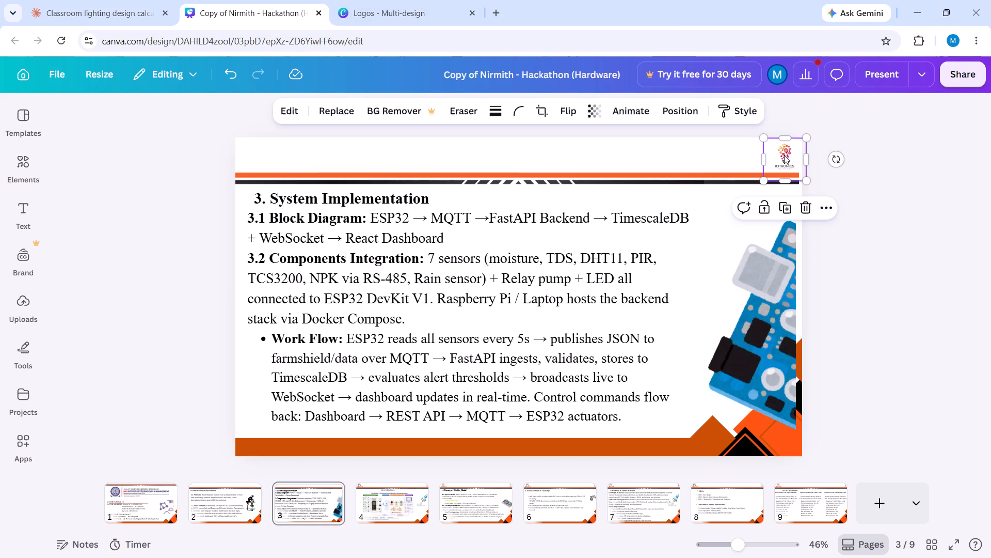
{"action": "key", "text": "Delete"}
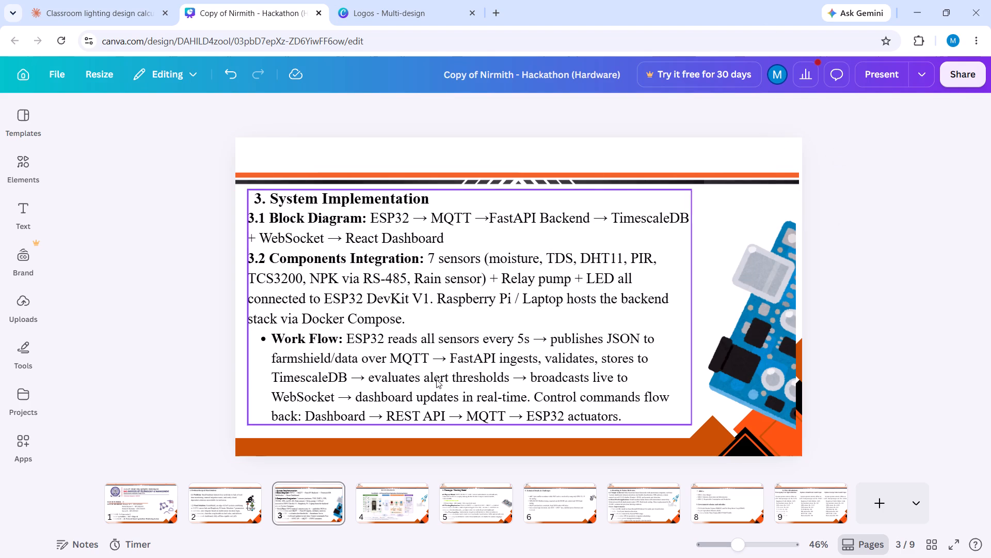
Remove the Nirmith and Iotronics logos from the block diagram slide, slide 4.
{"action": "left_click", "coordinate": [413, 504]}
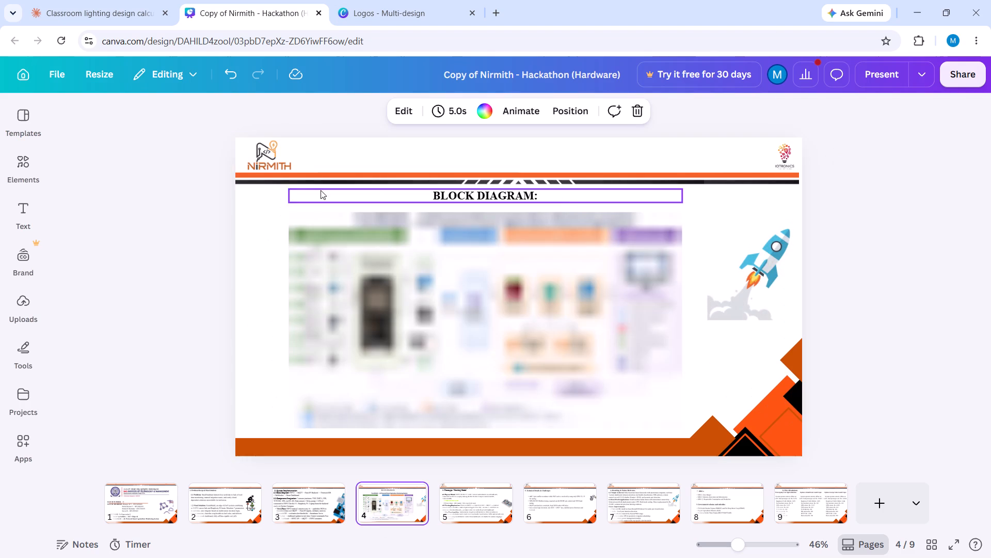
{"action": "left_click", "coordinate": [242, 165]}
{"action": "key", "text": "Delete"}
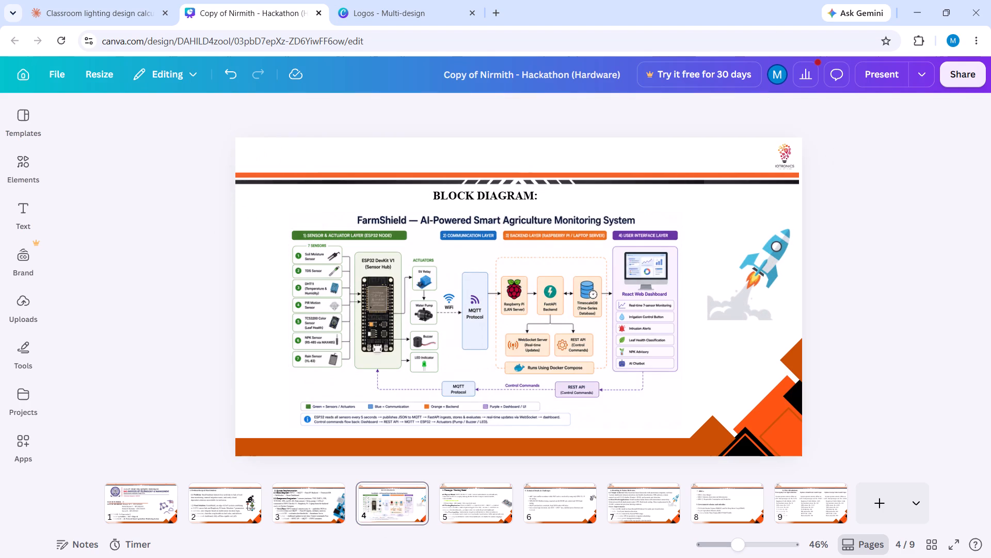
{"action": "left_click", "coordinate": [787, 147]}
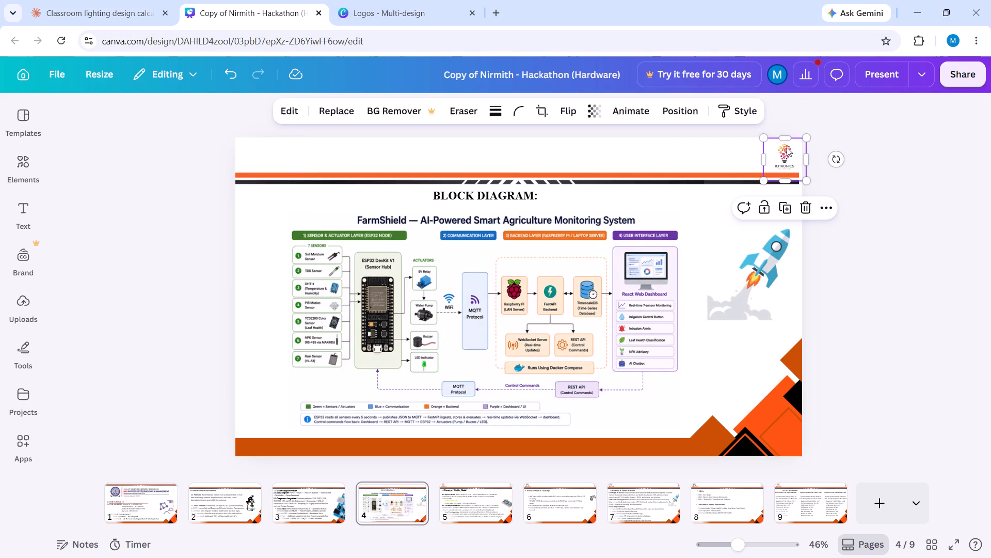
{"action": "key", "text": "Delete"}
{"action": "left_click_drag", "start_coordinate": [787, 147], "coordinate": [819, 155]}
{"action": "left_click", "coordinate": [819, 155]}
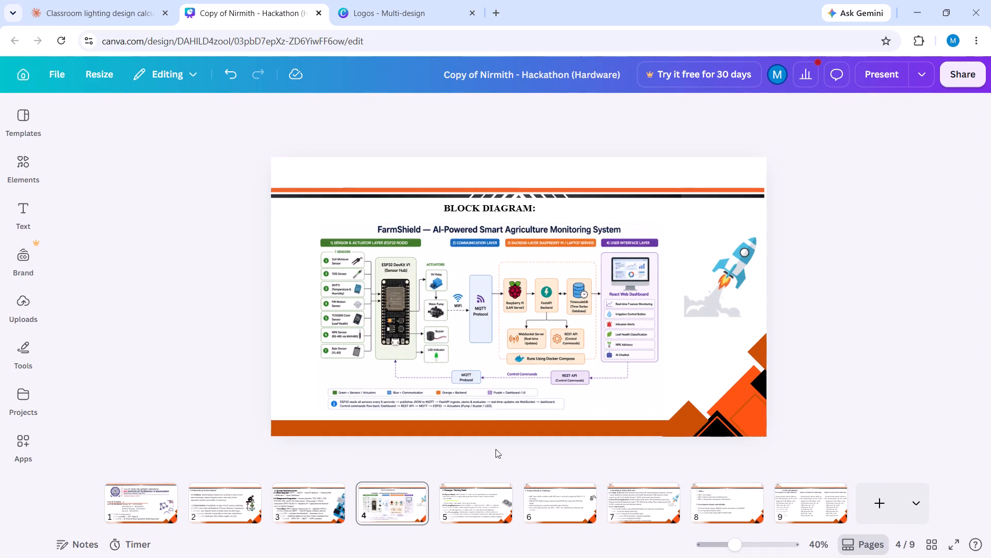
Delete the Nirmith and Iotronics logos from slide 5, Prototype / Working Model.
{"action": "left_click", "coordinate": [474, 503]}
{"action": "left_click", "coordinate": [316, 173]}
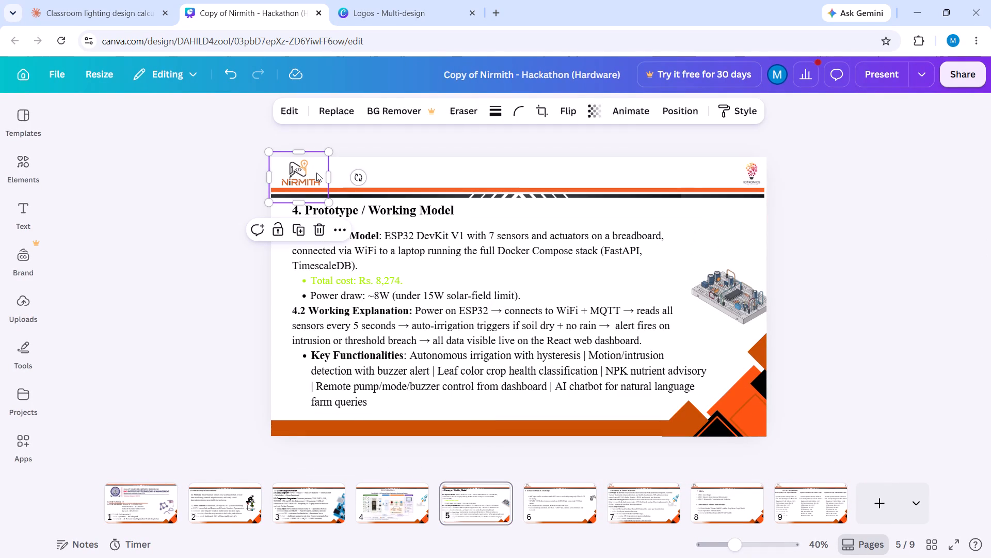
{"action": "key", "text": "Delete"}
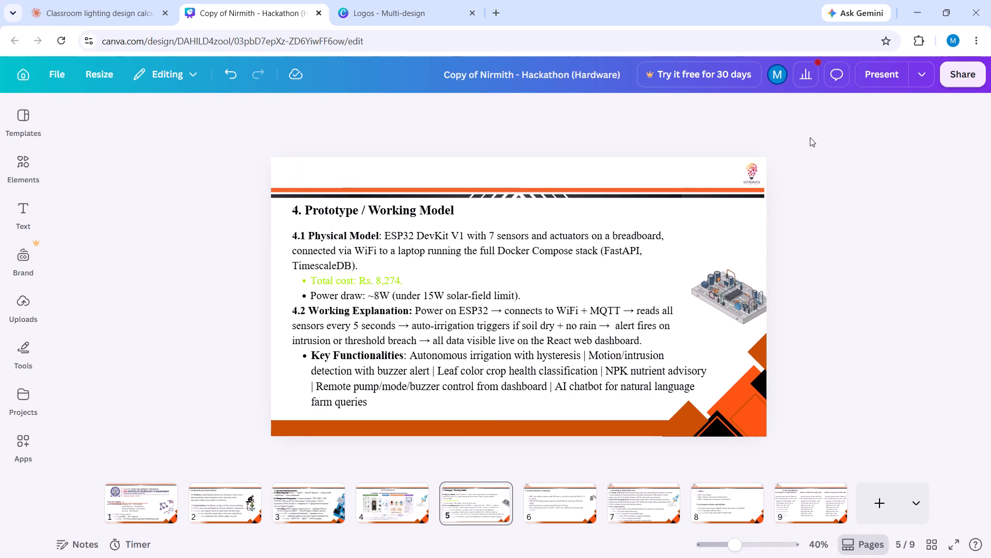
{"action": "left_click", "coordinate": [764, 179]}
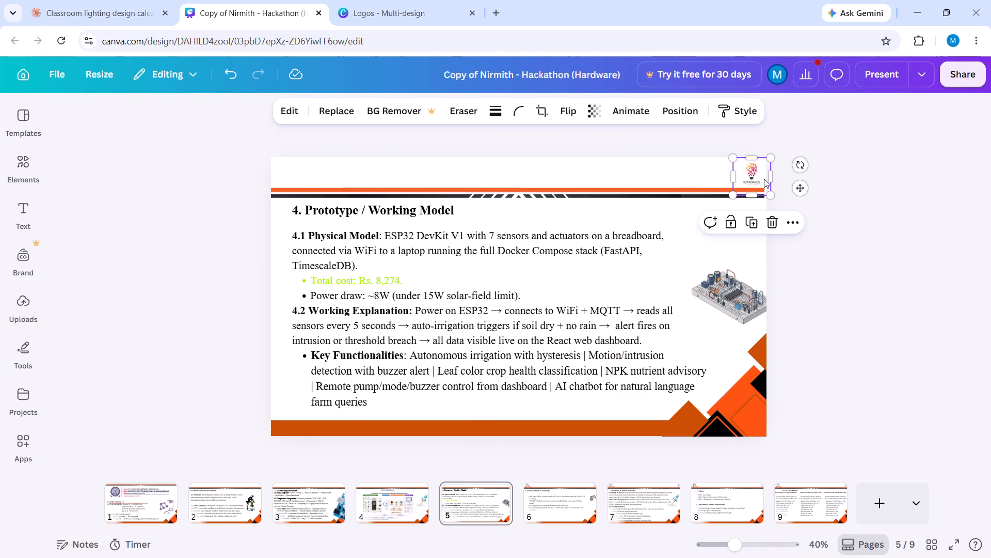
{"action": "key", "text": "Delete"}
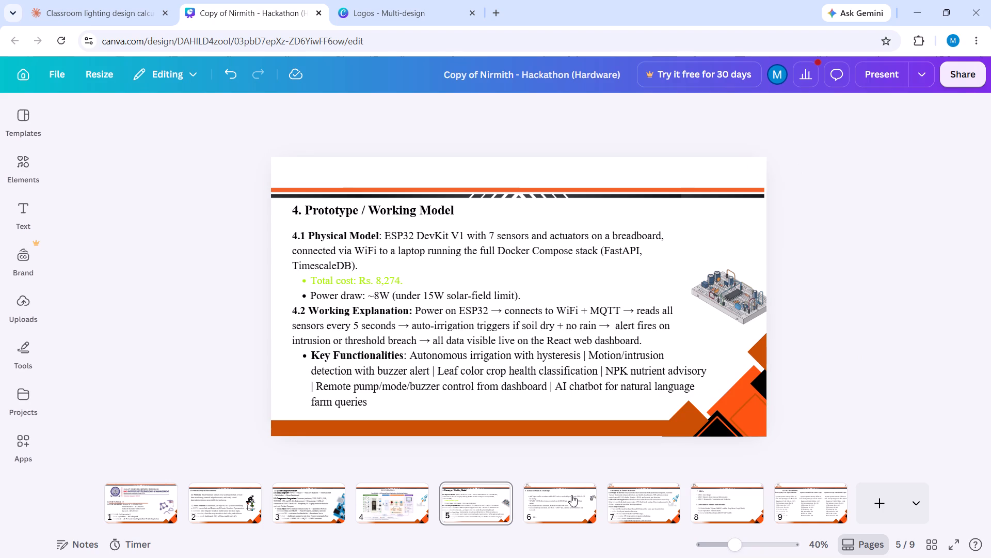
Delete the Nirmith and Iotronics logos from slide 6, Technical Details & Challenges.
{"action": "left_click", "coordinate": [571, 495]}
{"action": "left_click", "coordinate": [305, 178]}
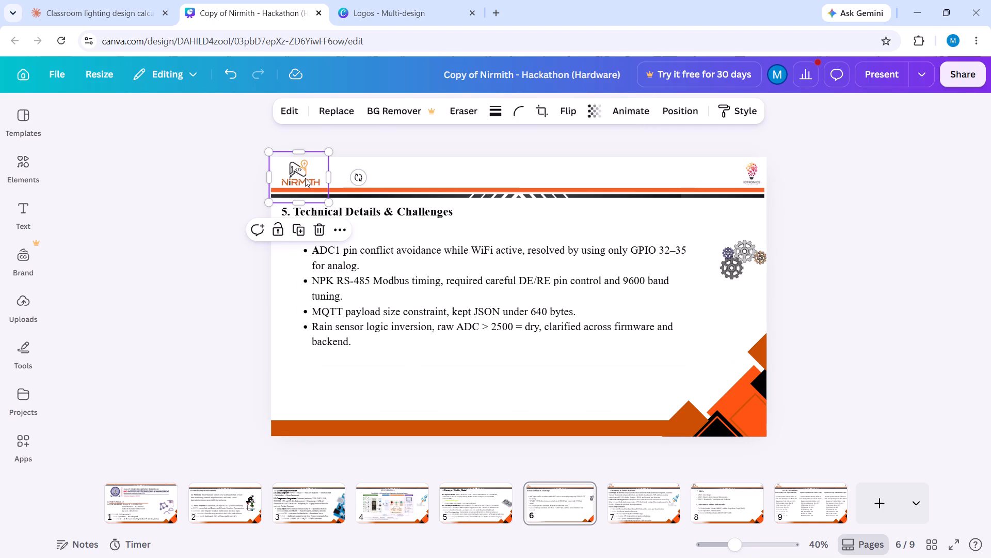
{"action": "key", "text": "Delete"}
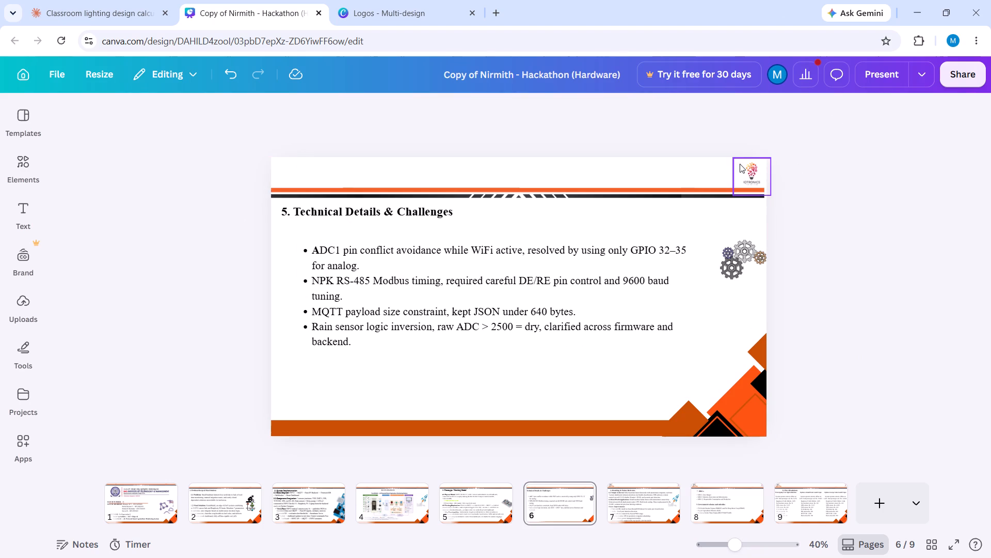
{"action": "left_click", "coordinate": [744, 166]}
{"action": "key", "text": "Delete"}
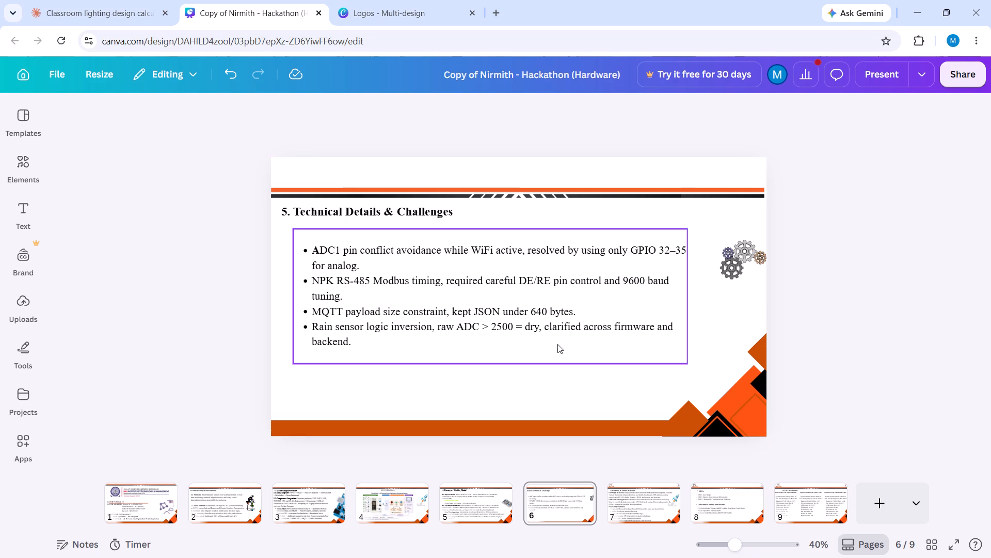
Append "Later it was removed due to" to the end of slide 6's first bullet, about the ADC1 pin conflict.
{"action": "left_click", "coordinate": [383, 260]}
{"action": "double_click", "coordinate": [357, 269]}
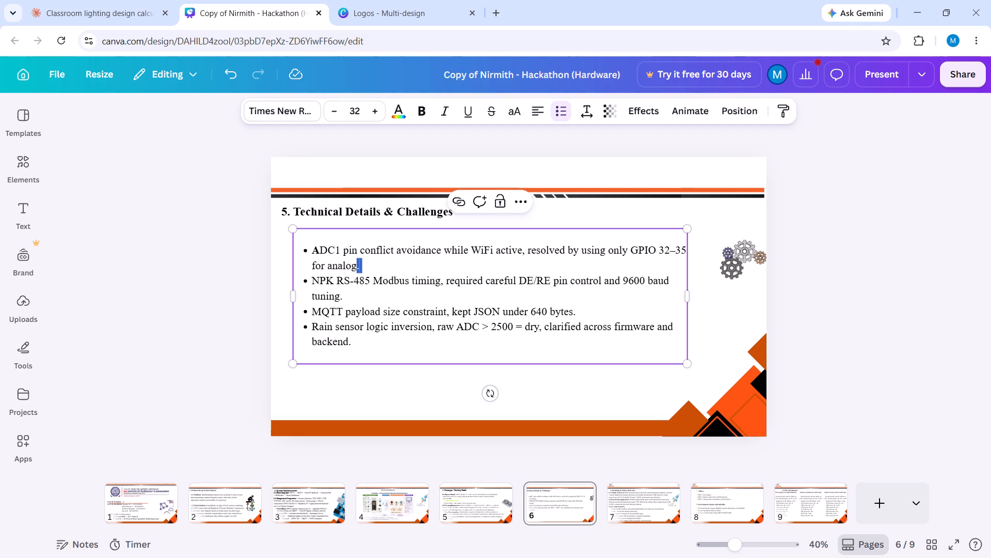
{"action": "left_click", "coordinate": [365, 267]}
{"action": "type", "text": "Late"}
{"action": "key", "text": "space"}
{"action": "key", "text": "BackSpace"}
{"action": "type", "text": "r it was removed due"}
{"action": "key", "text": "space"}
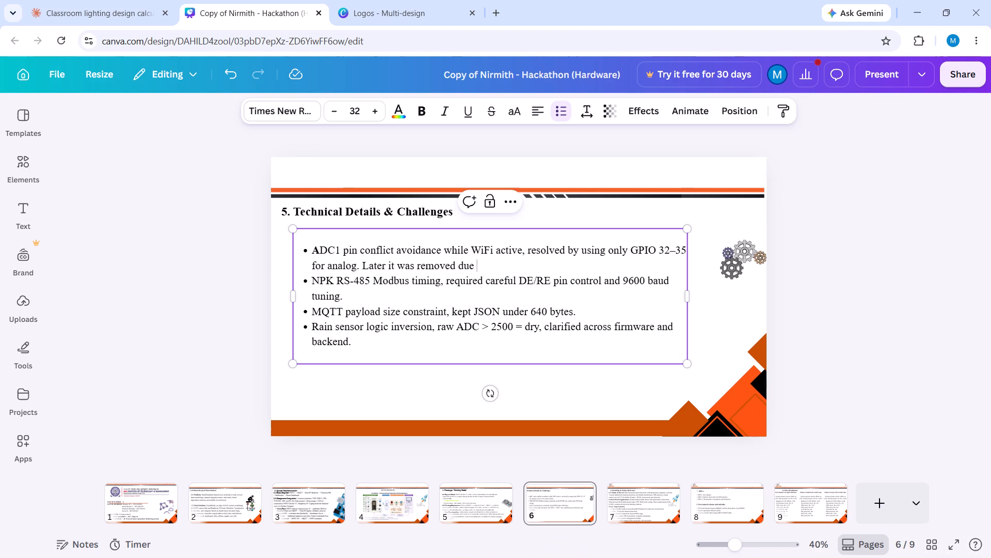
{"action": "type", "text": "t"}
{"action": "key", "text": "space"}
{"action": "key", "text": "BackSpace"}
{"action": "type", "text": "o"}
{"action": "key", "text": "space"}
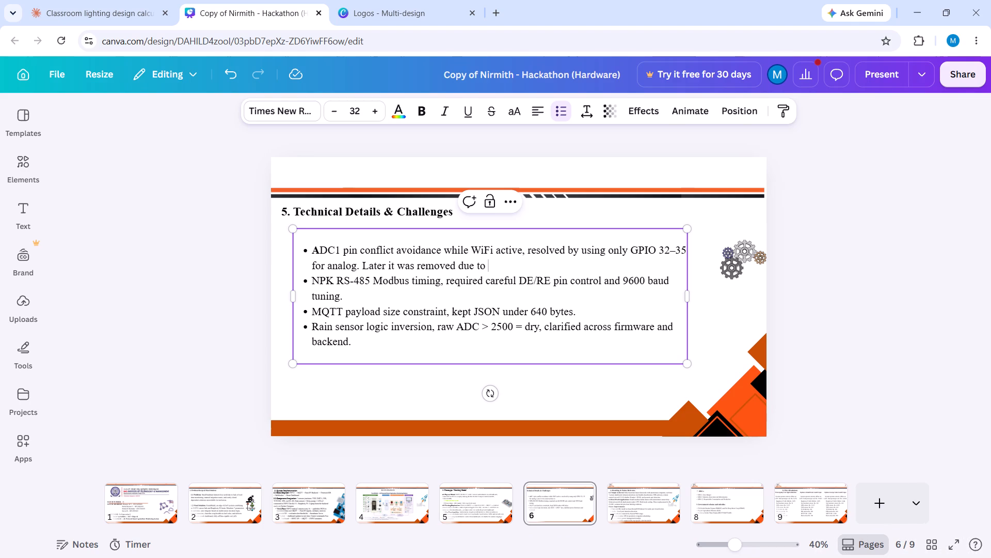
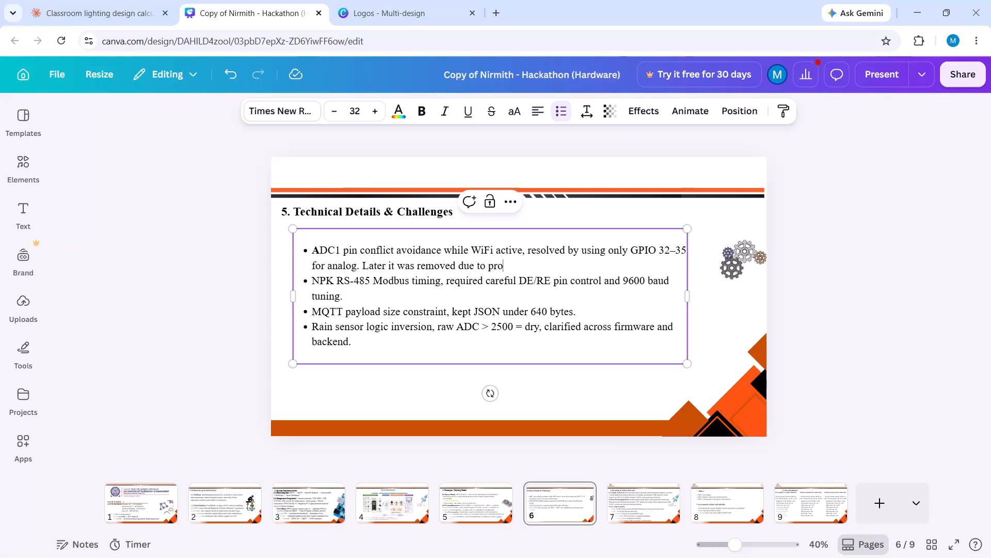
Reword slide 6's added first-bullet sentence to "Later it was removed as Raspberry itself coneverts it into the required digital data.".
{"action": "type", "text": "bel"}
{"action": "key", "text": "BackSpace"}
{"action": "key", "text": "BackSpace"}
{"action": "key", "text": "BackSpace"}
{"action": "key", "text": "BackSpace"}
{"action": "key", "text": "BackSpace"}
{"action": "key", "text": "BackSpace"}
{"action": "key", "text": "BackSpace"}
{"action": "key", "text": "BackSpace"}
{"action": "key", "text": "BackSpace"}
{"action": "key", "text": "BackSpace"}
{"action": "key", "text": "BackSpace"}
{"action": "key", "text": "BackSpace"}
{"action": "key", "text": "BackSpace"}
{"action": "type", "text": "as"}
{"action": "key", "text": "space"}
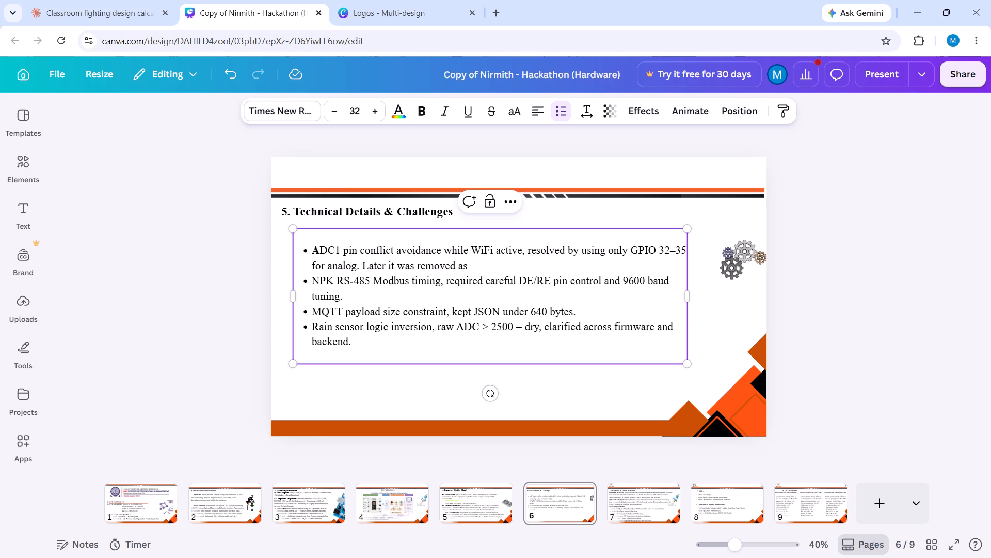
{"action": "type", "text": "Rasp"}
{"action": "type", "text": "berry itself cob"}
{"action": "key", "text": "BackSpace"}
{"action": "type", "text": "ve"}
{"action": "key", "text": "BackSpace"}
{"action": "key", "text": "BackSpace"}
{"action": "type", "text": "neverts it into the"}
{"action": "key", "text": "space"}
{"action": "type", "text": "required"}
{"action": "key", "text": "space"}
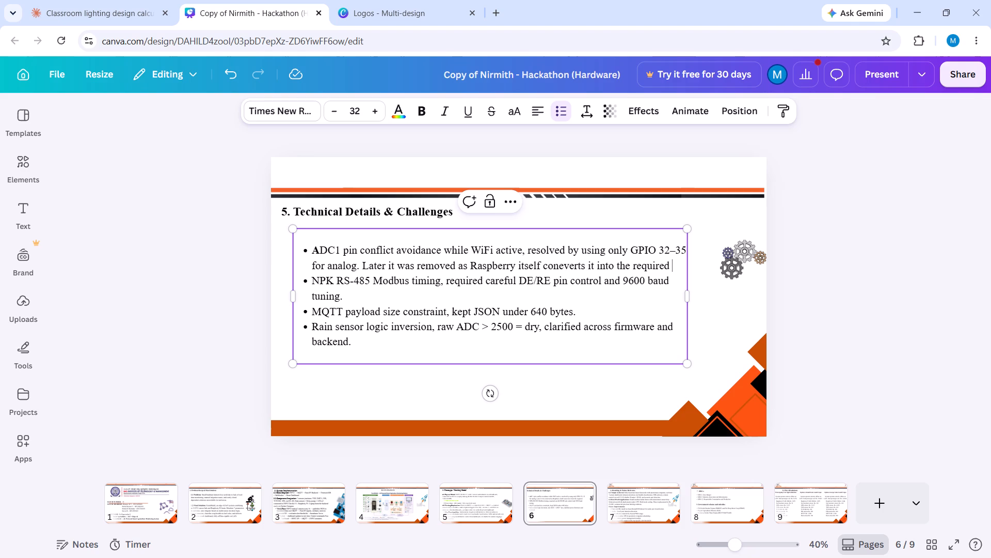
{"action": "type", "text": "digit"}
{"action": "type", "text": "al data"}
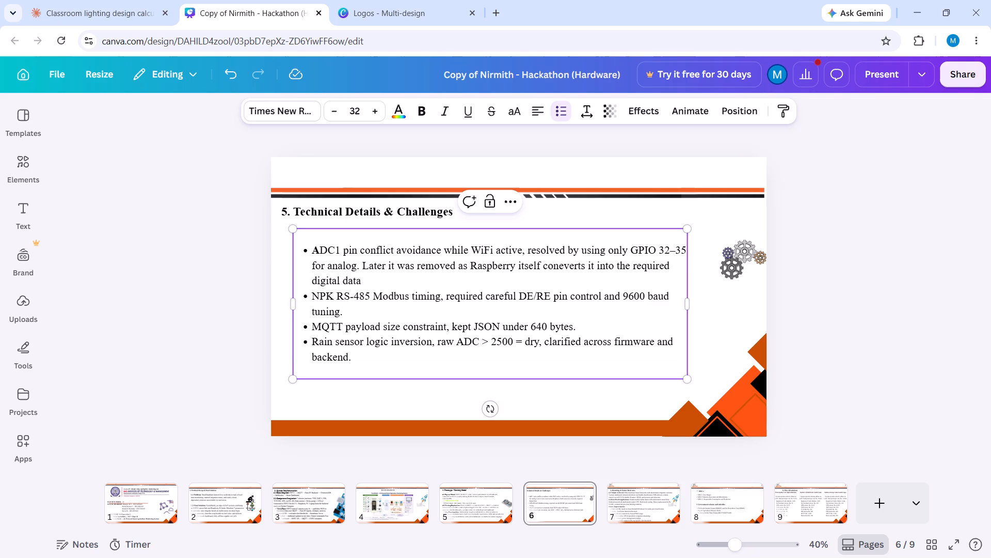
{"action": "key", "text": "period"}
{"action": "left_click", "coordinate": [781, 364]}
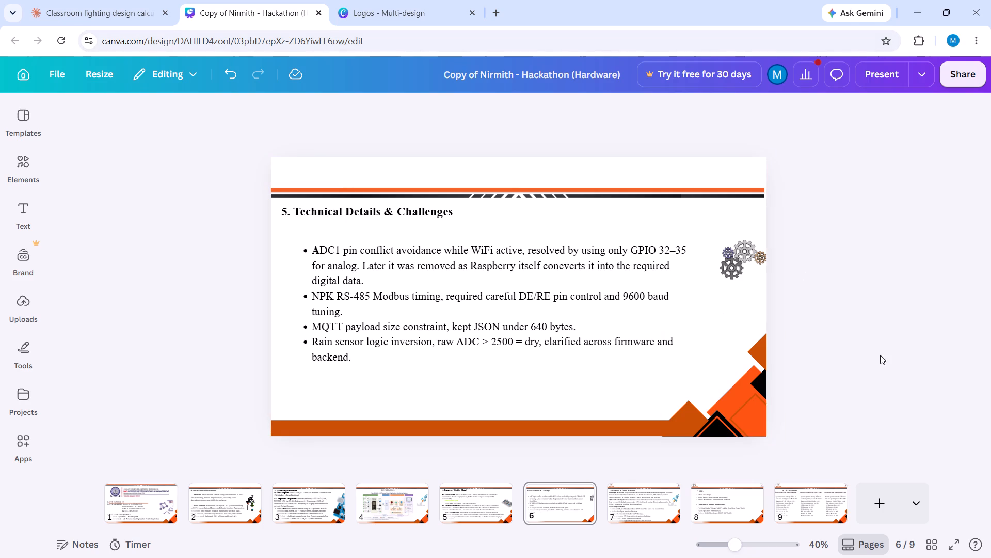
Delete the Nirmith and Iotronics logos from slide 7, Resulting & Future Relevance.
{"action": "left_click", "coordinate": [649, 496]}
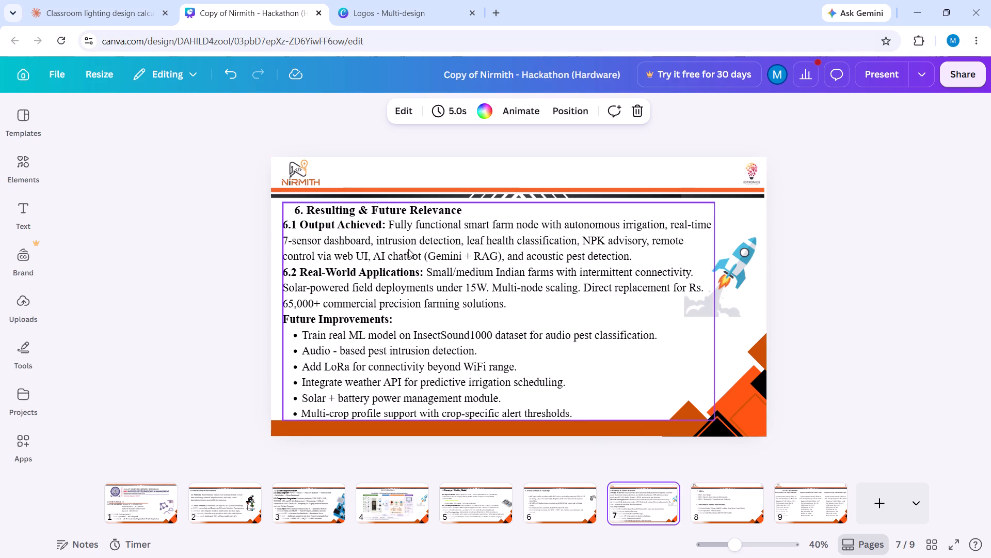
{"action": "left_click", "coordinate": [299, 169]}
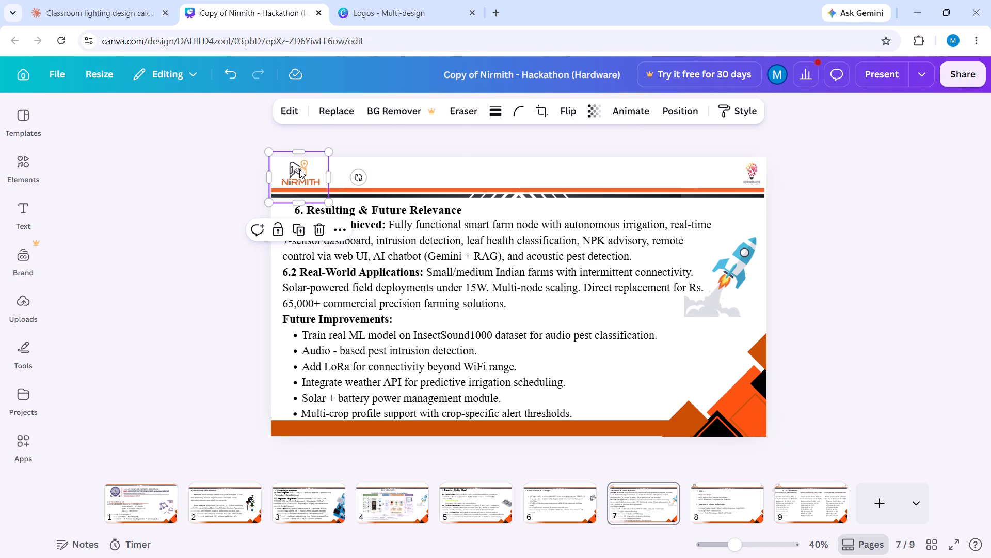
{"action": "key", "text": "Delete"}
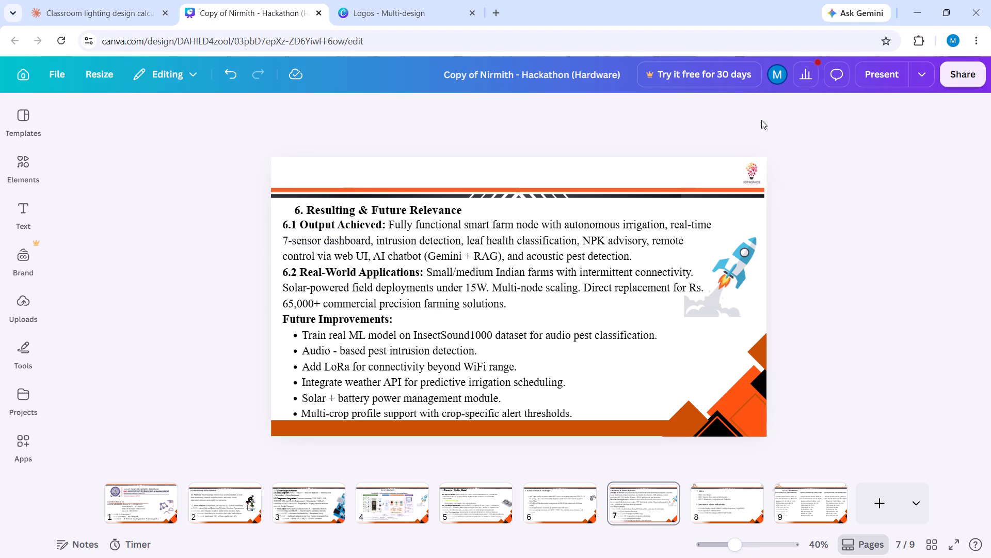
{"action": "left_click", "coordinate": [758, 164]}
{"action": "key", "text": "Delete"}
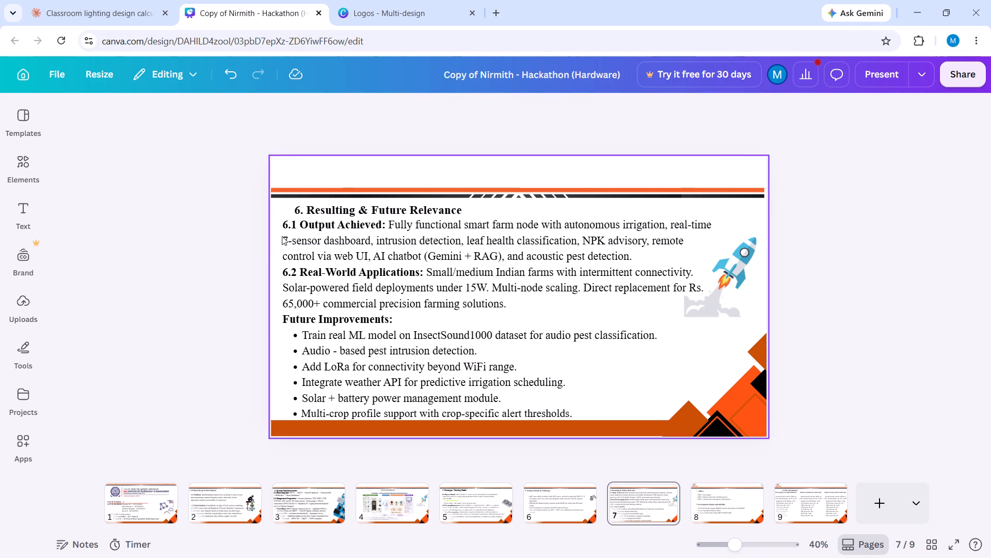
Delete the added sentence starting "Later it was removed" from slide 6's first bullet, ending the bullet at "for analog.".
{"action": "left_click", "coordinate": [550, 497]}
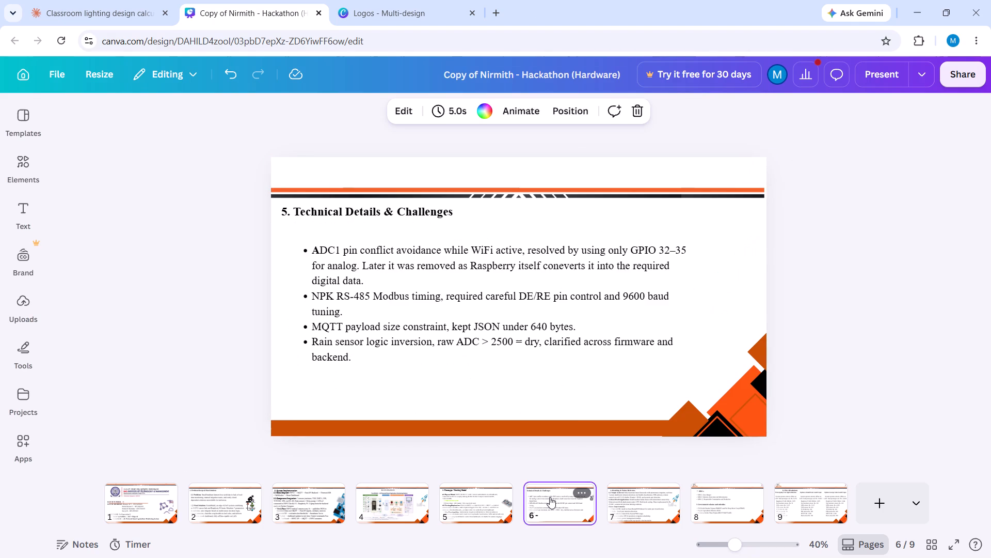
{"action": "left_click", "coordinate": [372, 278]}
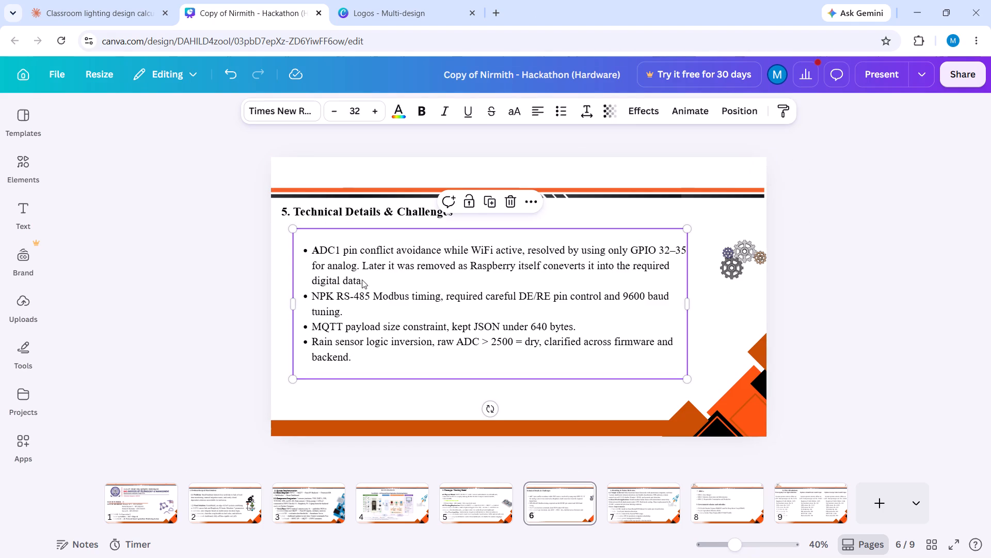
{"action": "double_click", "coordinate": [362, 280]}
{"action": "key", "text": "BackSpace"}
{"action": "key", "text": "BackSpace"}
{"action": "key", "text": "BackSpace"}
{"action": "key", "text": "BackSpace"}
{"action": "key", "text": "BackSpace"}
{"action": "key", "text": "BackSpace"}
{"action": "key", "text": "BackSpace"}
{"action": "key", "text": "BackSpace"}
{"action": "key", "text": "BackSpace"}
{"action": "key", "text": "BackSpace"}
{"action": "key", "text": "BackSpace"}
{"action": "key", "text": "BackSpace"}
{"action": "key", "text": "BackSpace"}
{"action": "key", "text": "BackSpace"}
{"action": "key", "text": "BackSpace"}
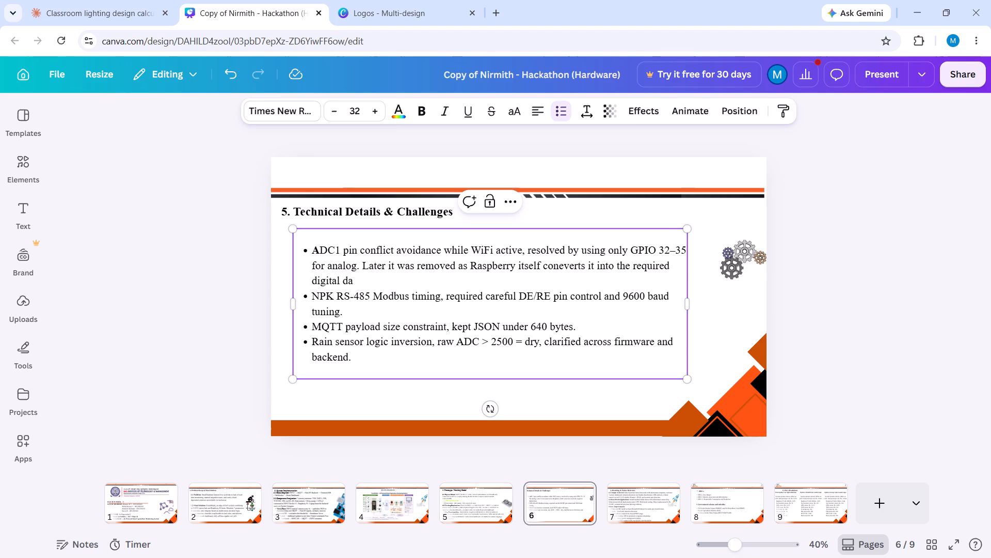
{"action": "key", "text": "BackSpace"}
{"action": "key", "text": "BackSpace"}
{"action": "key", "text": "BackSpace"}
{"action": "key", "text": "BackSpace"}
{"action": "key", "text": "BackSpace"}
{"action": "key", "text": "BackSpace"}
{"action": "key", "text": "BackSpace"}
{"action": "key", "text": "BackSpace"}
{"action": "key", "text": "BackSpace"}
{"action": "key", "text": "BackSpace"}
{"action": "key", "text": "BackSpace"}
{"action": "key", "text": "BackSpace"}
{"action": "key", "text": "BackSpace"}
{"action": "key", "text": "BackSpace"}
{"action": "key", "text": "BackSpace"}
{"action": "key", "text": "BackSpace"}
{"action": "key", "text": "BackSpace"}
{"action": "key", "text": "BackSpace"}
{"action": "key", "text": "BackSpace"}
{"action": "key", "text": "BackSpace"}
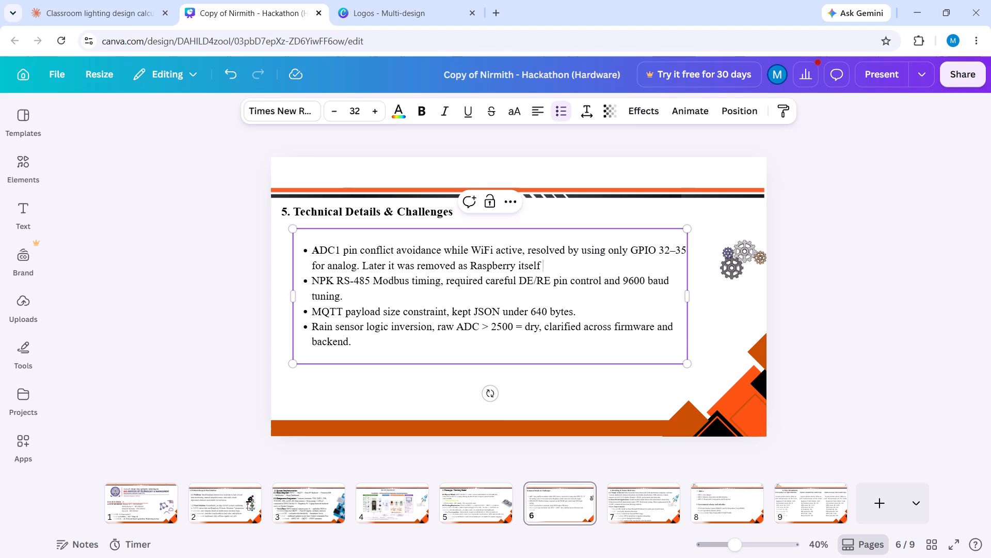
{"action": "key", "text": "BackSpace"}
{"action": "key", "text": "BackSpace"}
{"action": "key", "text": "BackSpace"}
{"action": "key", "text": "BackSpace"}
{"action": "key", "text": "BackSpace"}
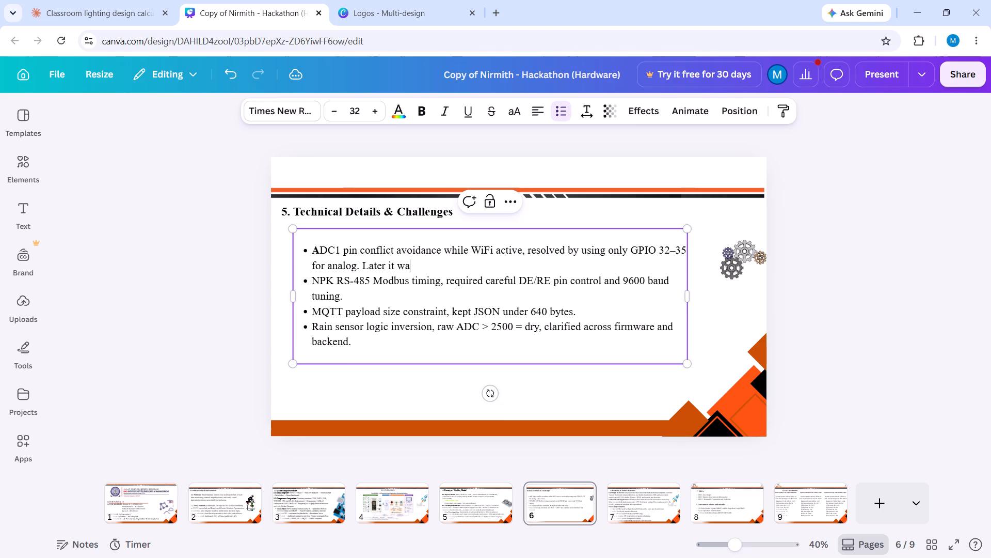
{"action": "key", "text": "BackSpace"}
{"action": "key", "text": "BackSpace"}
{"action": "key", "text": "BackSpace"}
{"action": "key", "text": "BackSpace"}
{"action": "key", "text": "BackSpace"}
{"action": "key", "text": "BackSpace"}
{"action": "key", "text": "BackSpace"}
{"action": "key", "text": "BackSpace"}
{"action": "key", "text": "BackSpace"}
{"action": "key", "text": "BackSpace"}
{"action": "key", "text": "BackSpace"}
{"action": "key", "text": "BackSpace"}
Enlarge slide 6's bullet text to size 36 and position the text box below the Technical Details & Challenges heading, clear of the gears.
{"action": "left_click_drag", "start_coordinate": [688, 228], "coordinate": [731, 200]}
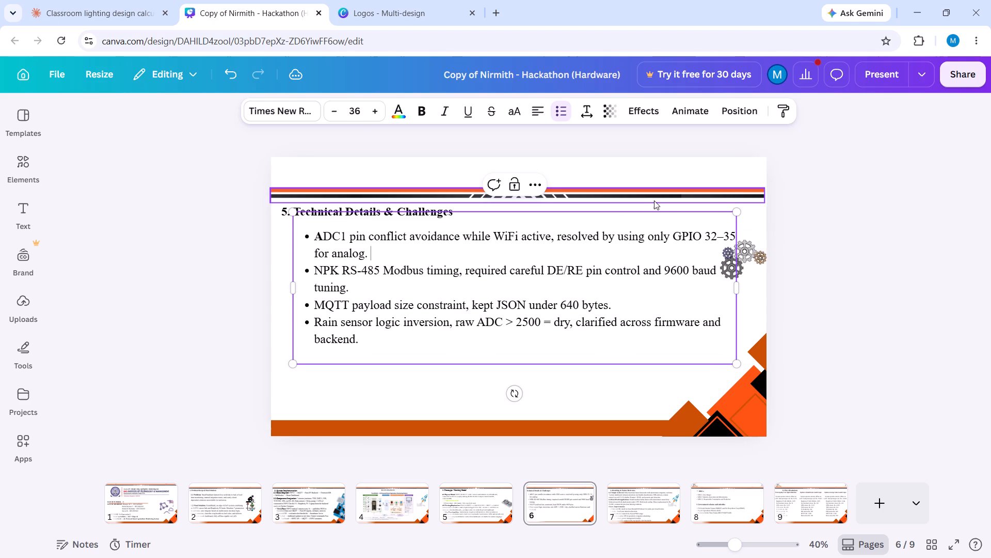
{"action": "left_click_drag", "start_coordinate": [637, 210], "coordinate": [616, 229]}
{"action": "left_click", "coordinate": [890, 201]}
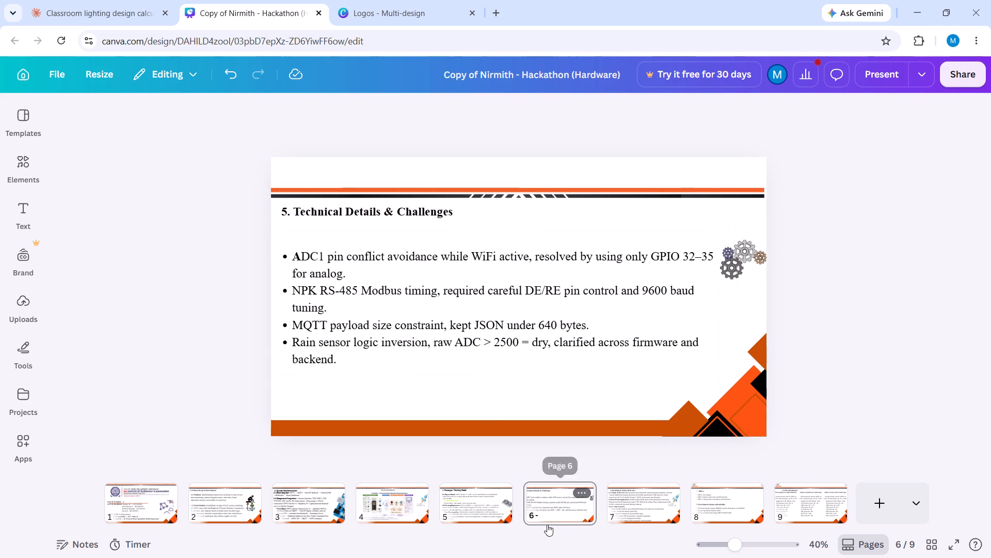
Delete the Nirmith and Iotronics logos from slide 8, the SDGs and government scheme slide.
{"action": "left_click", "coordinate": [650, 520]}
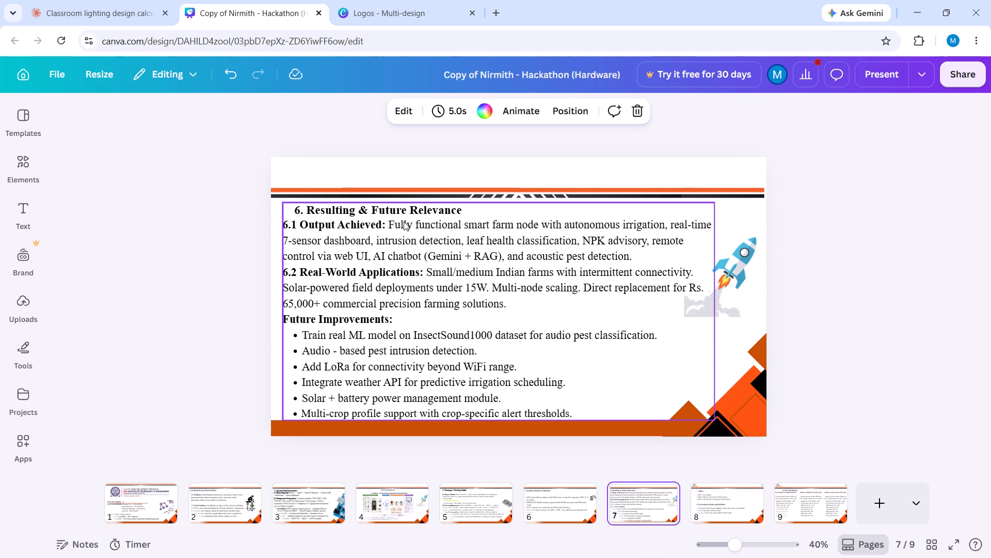
{"action": "left_click", "coordinate": [704, 483]}
{"action": "left_click", "coordinate": [299, 173]}
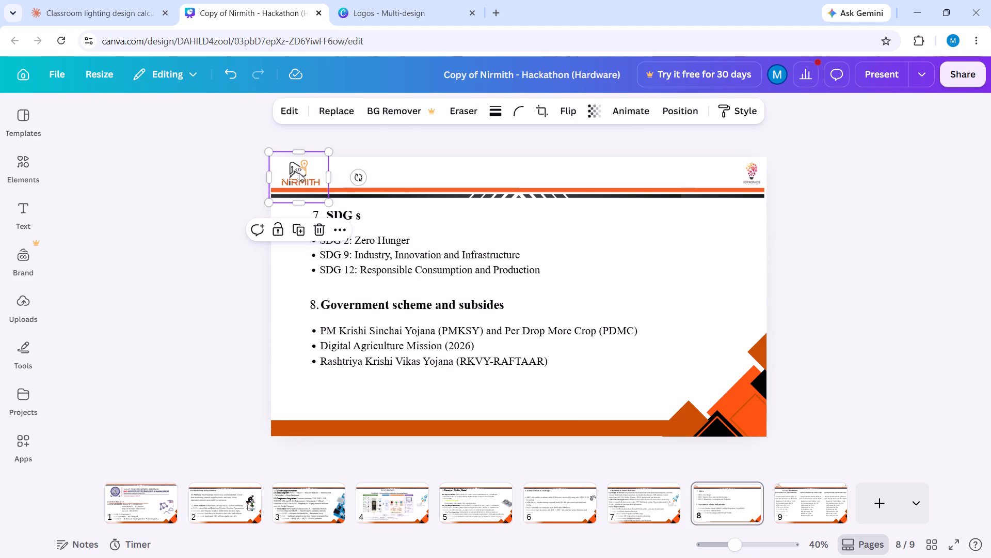
{"action": "key", "text": "Delete"}
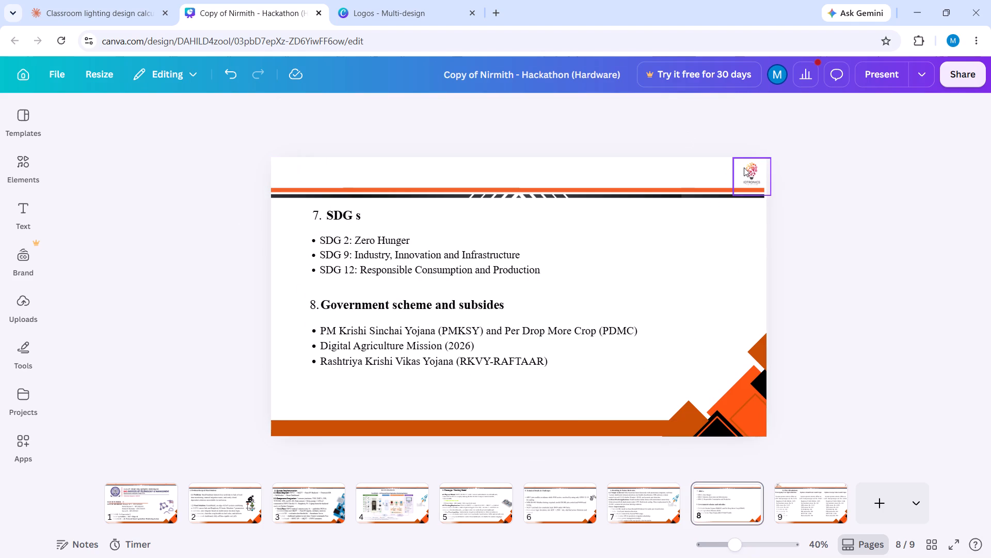
{"action": "key", "text": "Delete"}
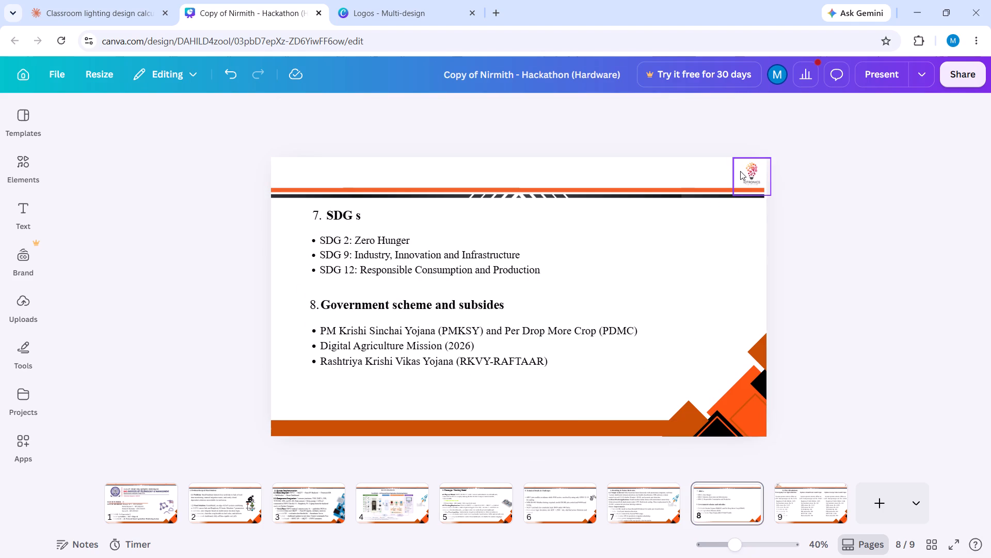
{"action": "left_click", "coordinate": [740, 171]}
{"action": "key", "text": "Delete"}
Move the government scheme bullet list lower on slide 8 and enlarge its text to size 34.4.
{"action": "left_click", "coordinate": [461, 245]}
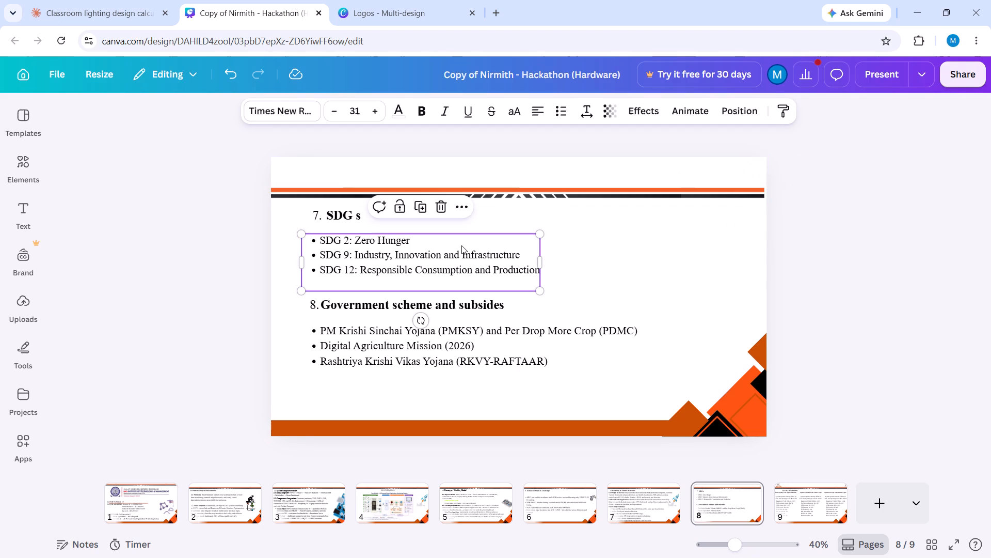
{"action": "left_click_drag", "start_coordinate": [505, 362], "coordinate": [503, 320]}
{"action": "left_click_drag", "start_coordinate": [503, 320], "coordinate": [503, 373]}
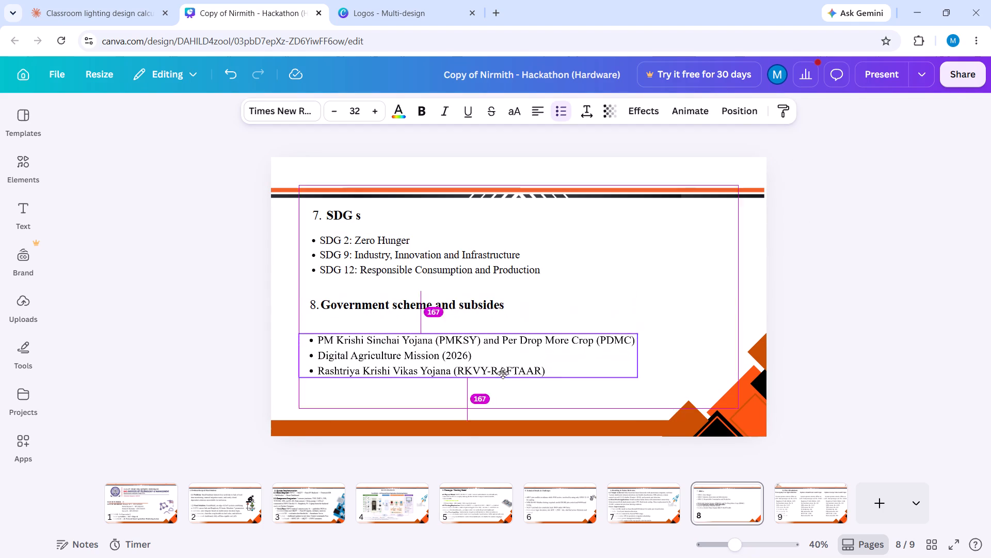
{"action": "left_click_drag", "start_coordinate": [503, 373], "coordinate": [500, 380]}
{"action": "left_click", "coordinate": [500, 380]}
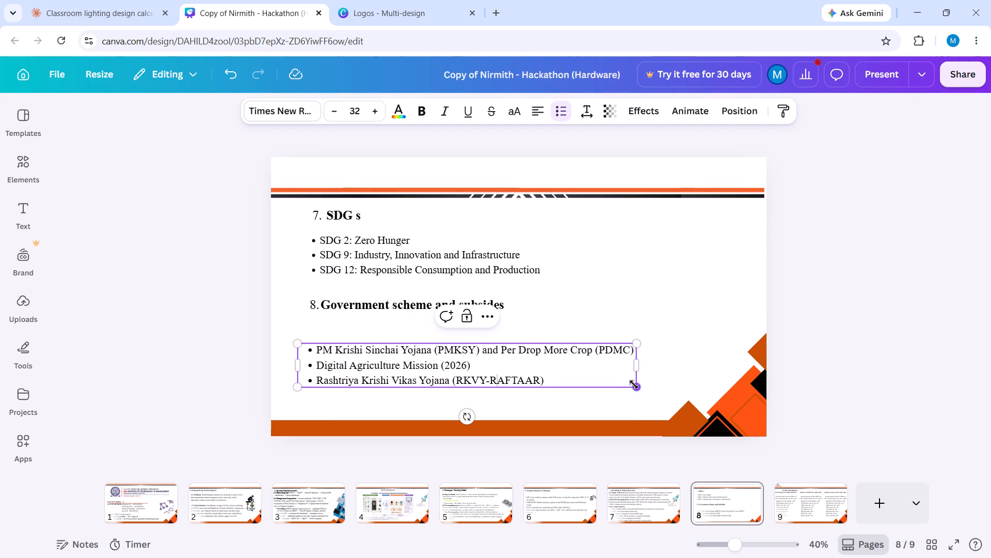
{"action": "left_click", "coordinate": [634, 384]}
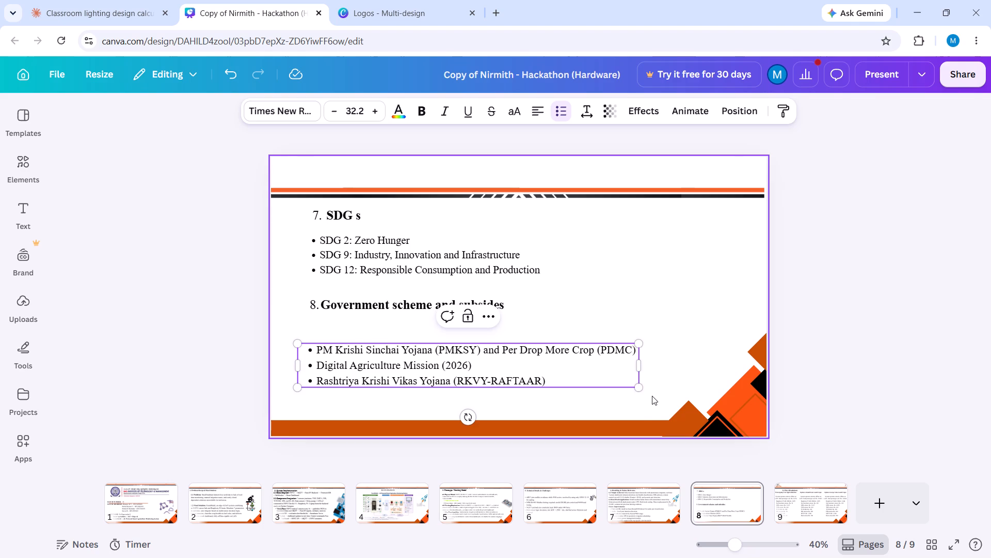
{"action": "left_click_drag", "start_coordinate": [643, 388], "coordinate": [664, 395]}
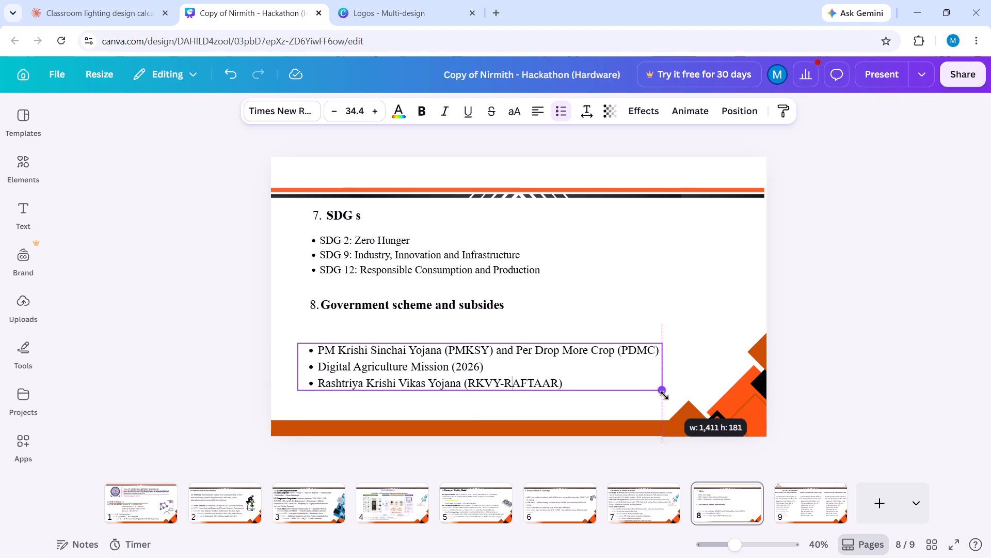
{"action": "left_click_drag", "start_coordinate": [664, 395], "coordinate": [664, 395]}
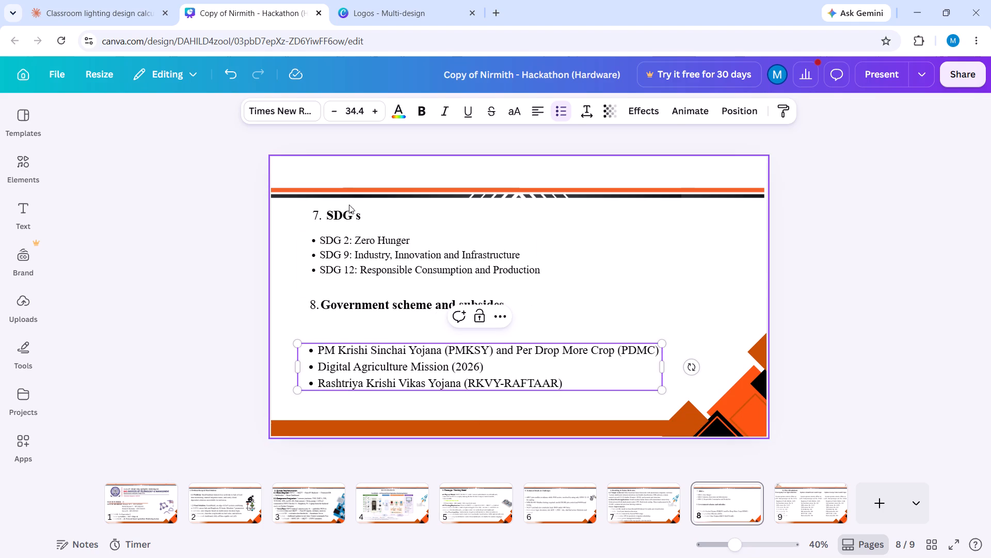
Enlarge the "Government scheme and subsides" heading to size 39.8 and move it down to just above its bullet list.
{"action": "left_click", "coordinate": [383, 303]}
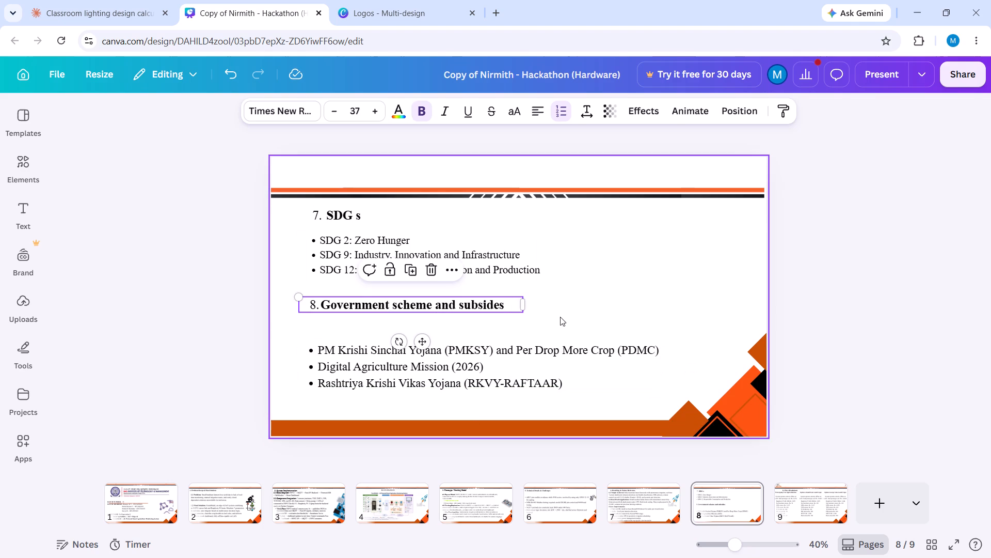
{"action": "left_click_drag", "start_coordinate": [525, 316], "coordinate": [541, 326]}
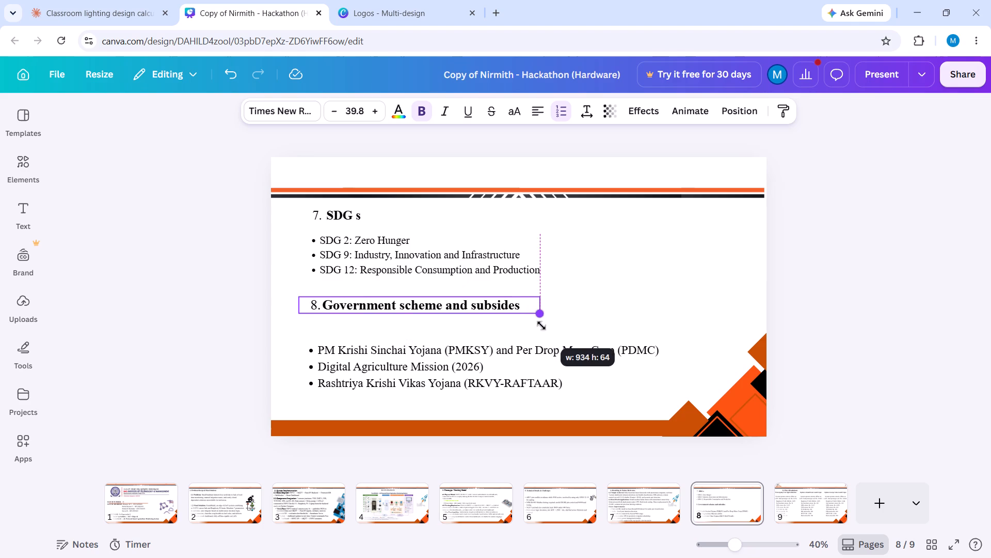
{"action": "left_click_drag", "start_coordinate": [541, 326], "coordinate": [542, 326]}
{"action": "left_click_drag", "start_coordinate": [491, 306], "coordinate": [485, 324]}
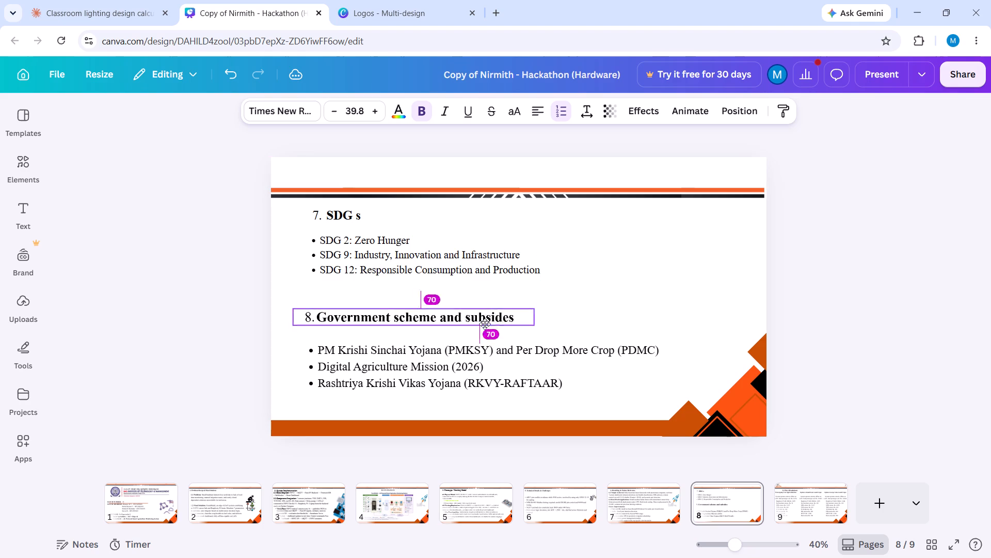
{"action": "left_click_drag", "start_coordinate": [485, 324], "coordinate": [495, 327]}
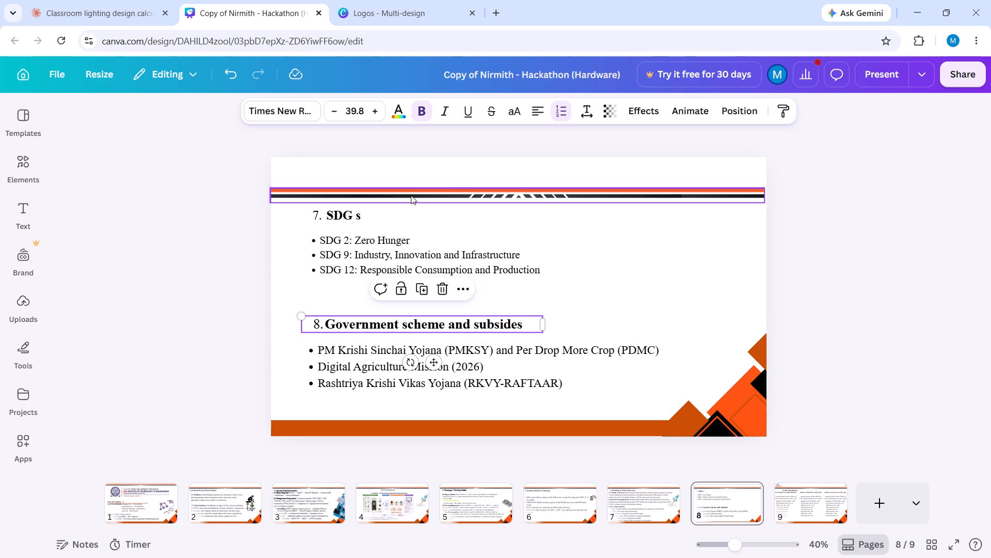
Enlarge slide 8's SDG bullet list to size 34.9 and move it down toward the Government scheme heading.
{"action": "left_click", "coordinate": [408, 237]}
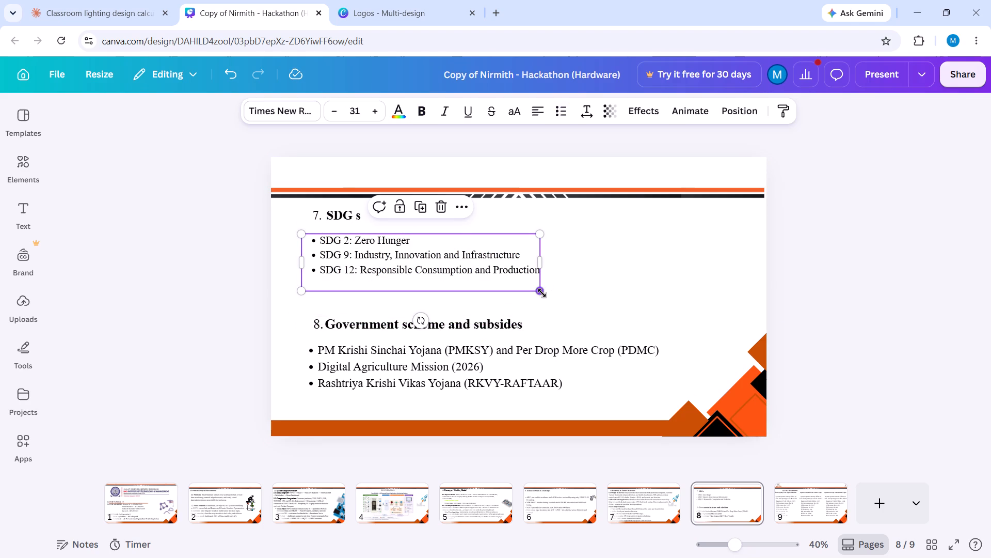
{"action": "left_click_drag", "start_coordinate": [542, 293], "coordinate": [570, 311]}
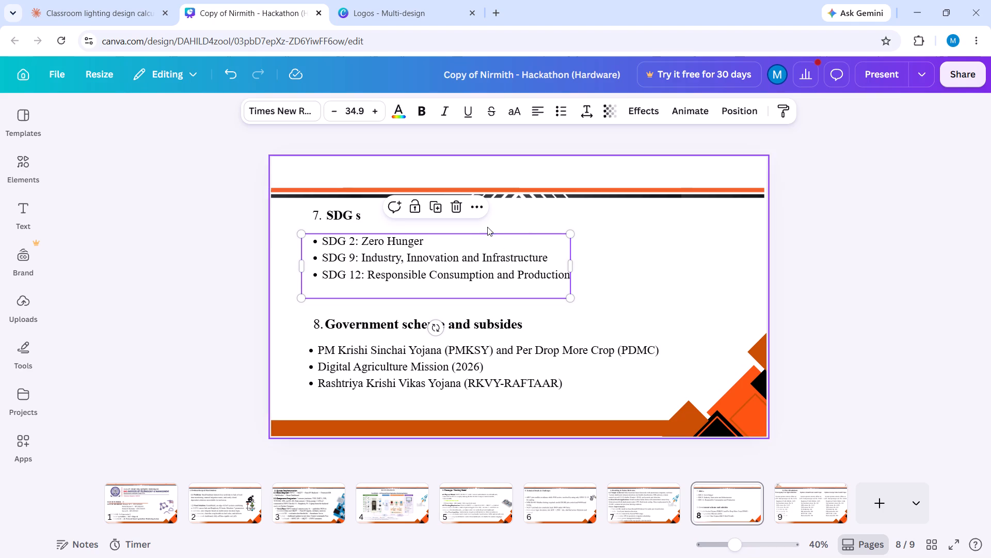
{"action": "left_click", "coordinate": [487, 237]}
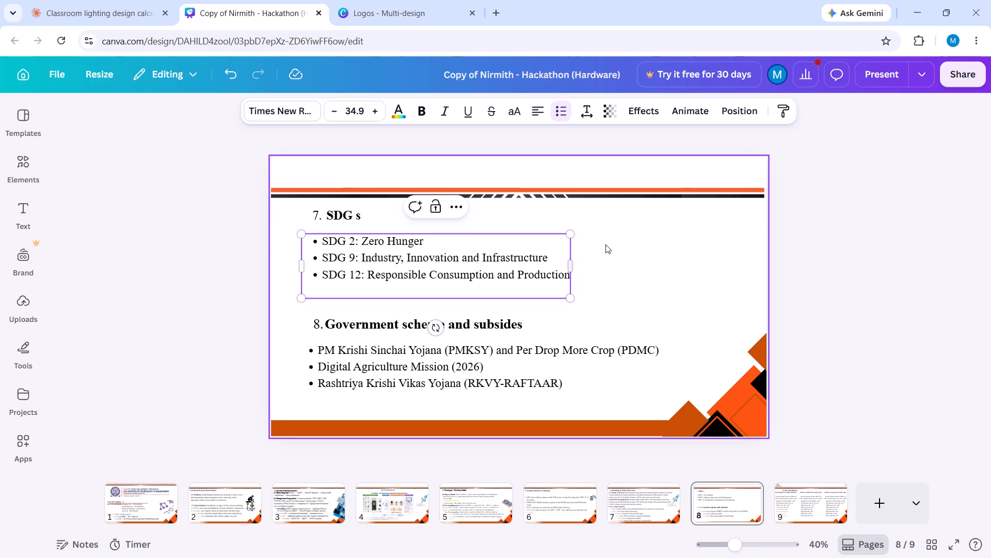
{"action": "left_click_drag", "start_coordinate": [605, 244], "coordinate": [622, 251]}
{"action": "left_click", "coordinate": [622, 251]}
{"action": "left_click", "coordinate": [502, 247]}
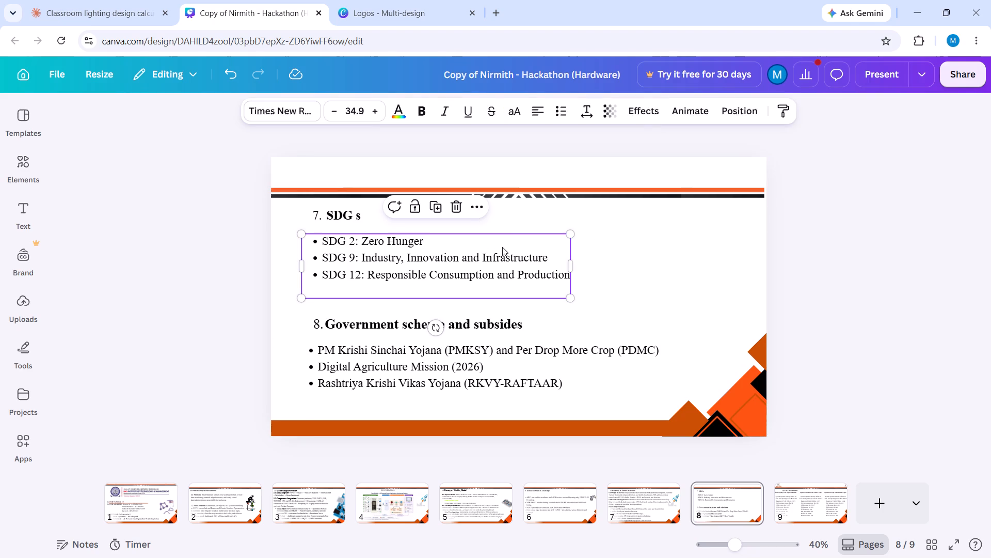
{"action": "left_click_drag", "start_coordinate": [521, 232], "coordinate": [517, 256]}
{"action": "left_click", "coordinate": [615, 309]}
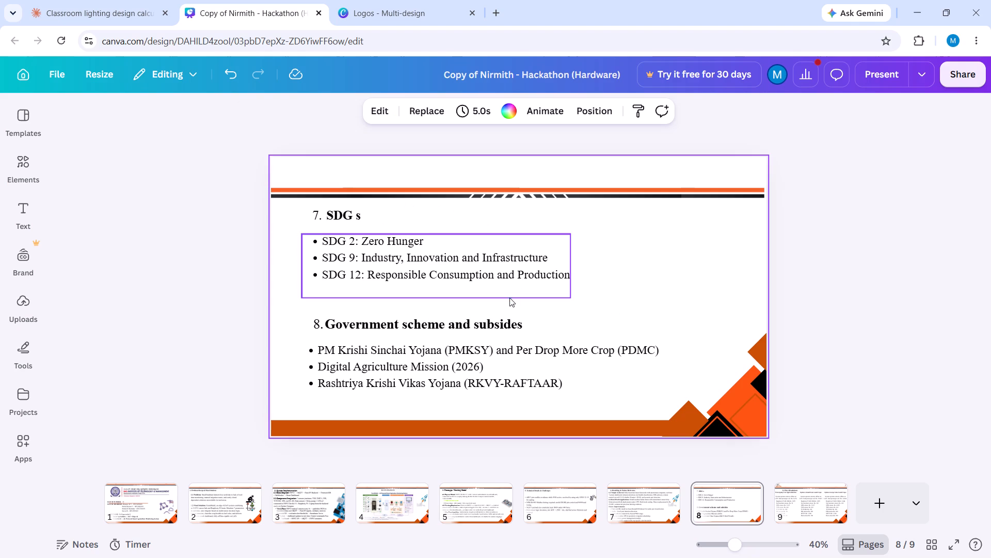
{"action": "left_click", "coordinate": [509, 300]}
{"action": "left_click_drag", "start_coordinate": [514, 295], "coordinate": [514, 309]}
Enlarge slide 8's "SDG s" heading to size 49.4 and place it just above its bullet list, aligned with the list's left edge.
{"action": "left_click", "coordinate": [350, 220]}
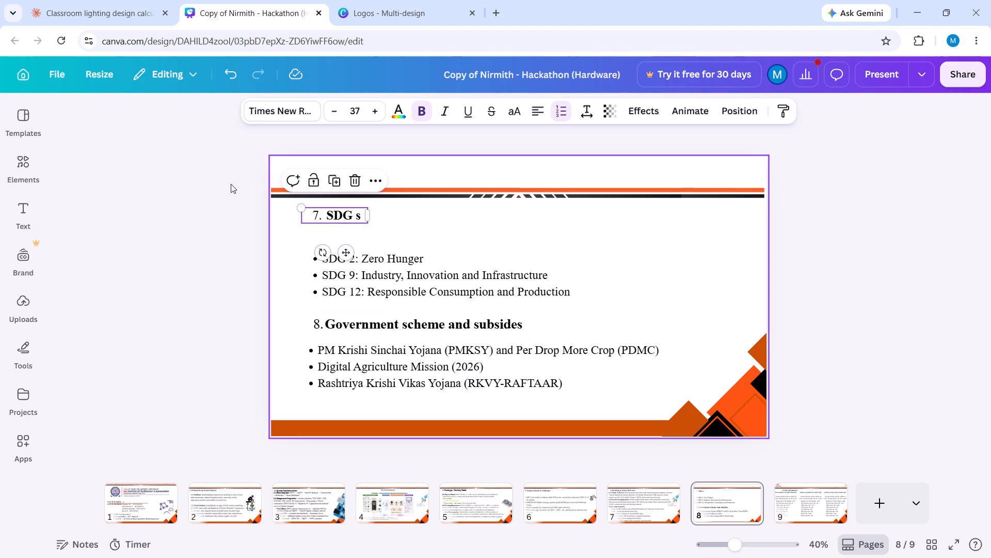
{"action": "left_click_drag", "start_coordinate": [302, 207], "coordinate": [280, 199]}
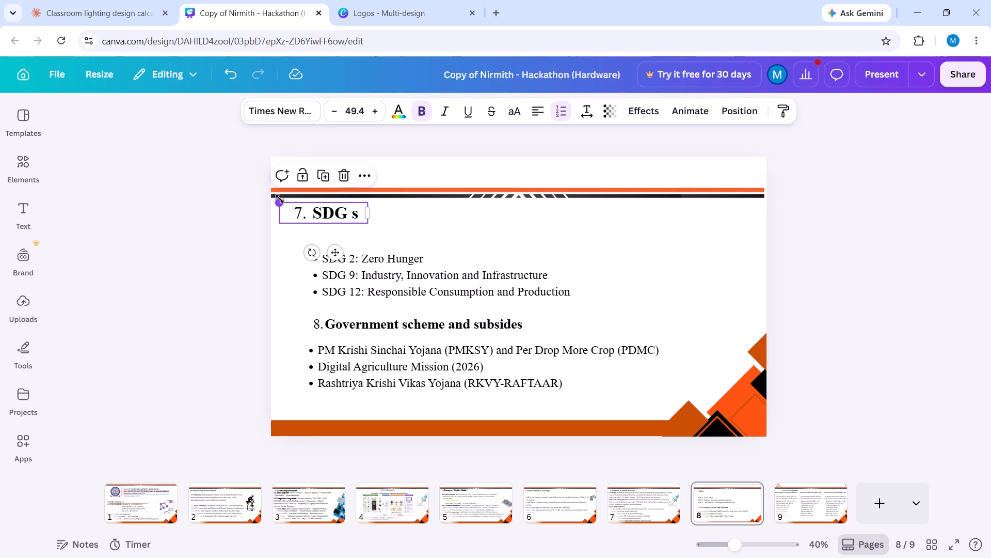
{"action": "left_click_drag", "start_coordinate": [325, 213], "coordinate": [355, 230]}
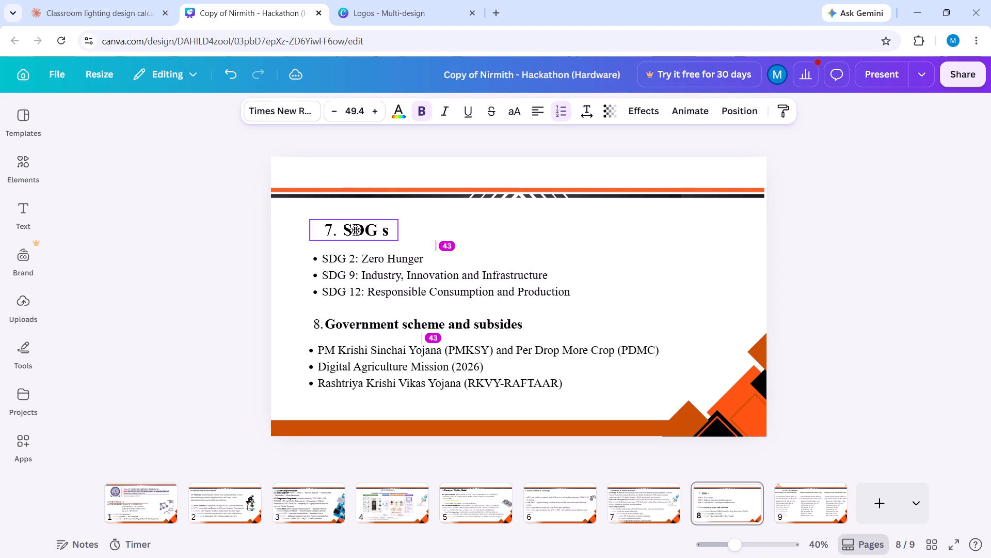
{"action": "left_click_drag", "start_coordinate": [355, 230], "coordinate": [350, 229]}
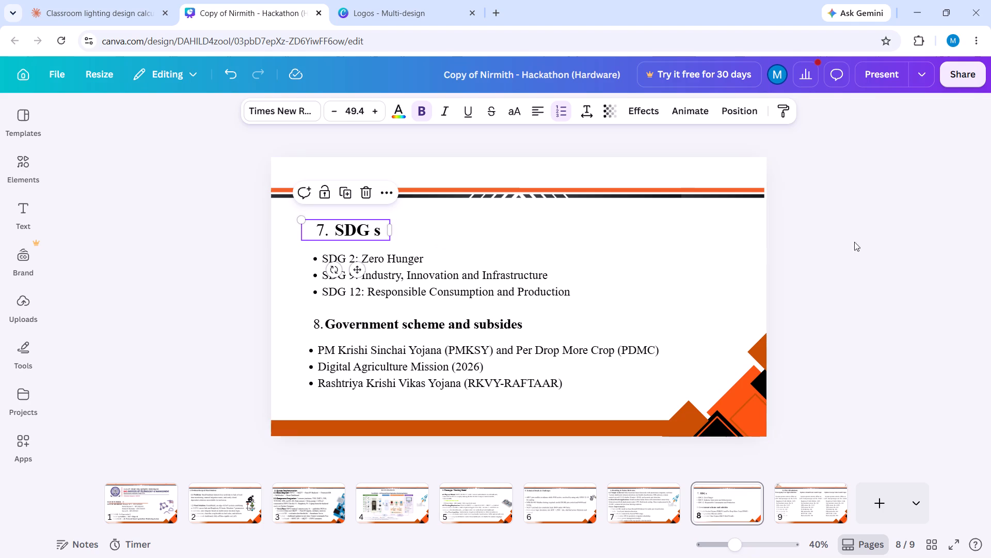
{"action": "left_click", "coordinate": [857, 247]}
Delete the Nirmith and Iotronics logos from slide 9, the Price Breakdown slide.
{"action": "left_click", "coordinate": [827, 517]}
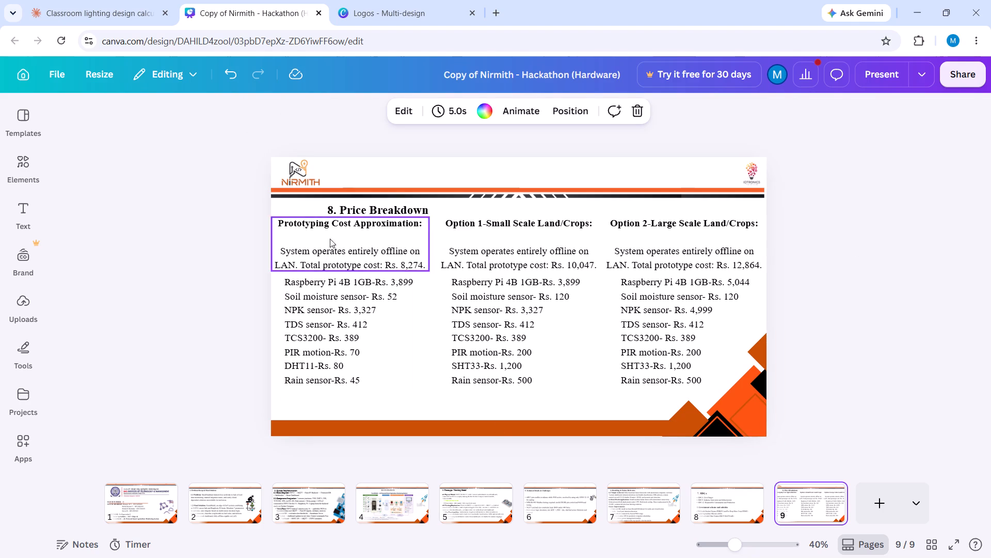
{"action": "left_click", "coordinate": [297, 178]}
{"action": "key", "text": "Delete"}
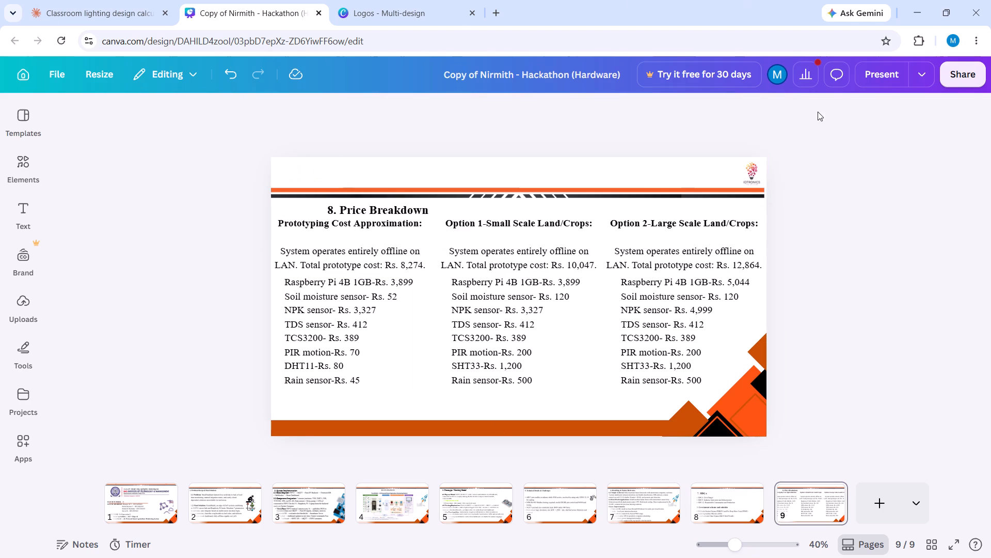
{"action": "left_click", "coordinate": [745, 176]}
{"action": "key", "text": "Delete"}
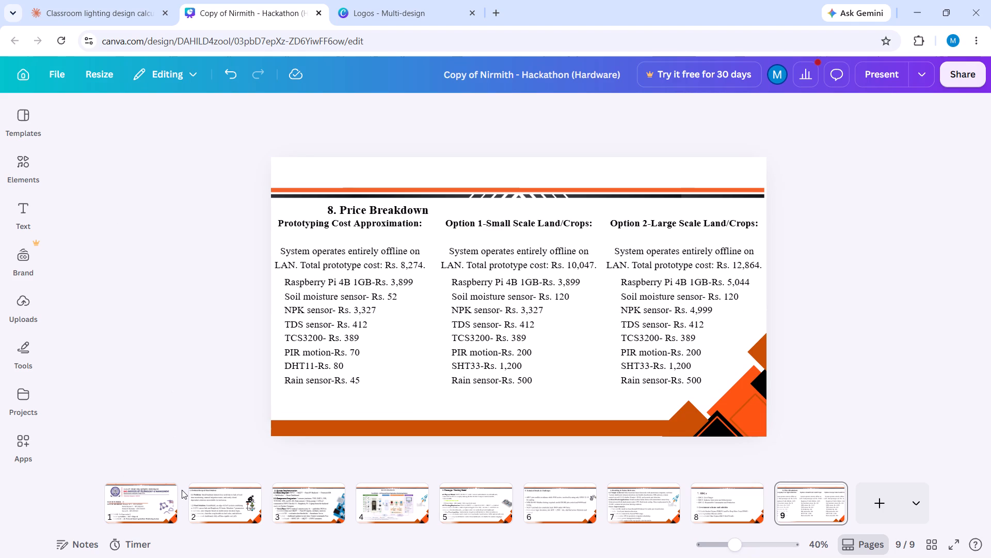
Add a blank line after the batch number on slide 1 and shift the details text up so the orange divider sits above BATCH MEMBERS.
{"action": "left_click", "coordinate": [131, 522]}
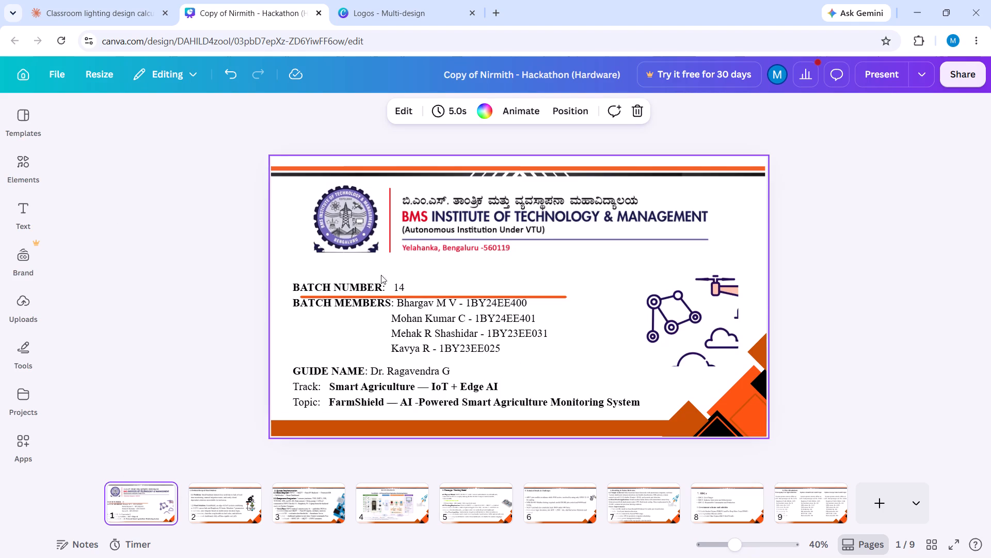
{"action": "left_click", "coordinate": [407, 285]}
{"action": "left_click", "coordinate": [406, 289]}
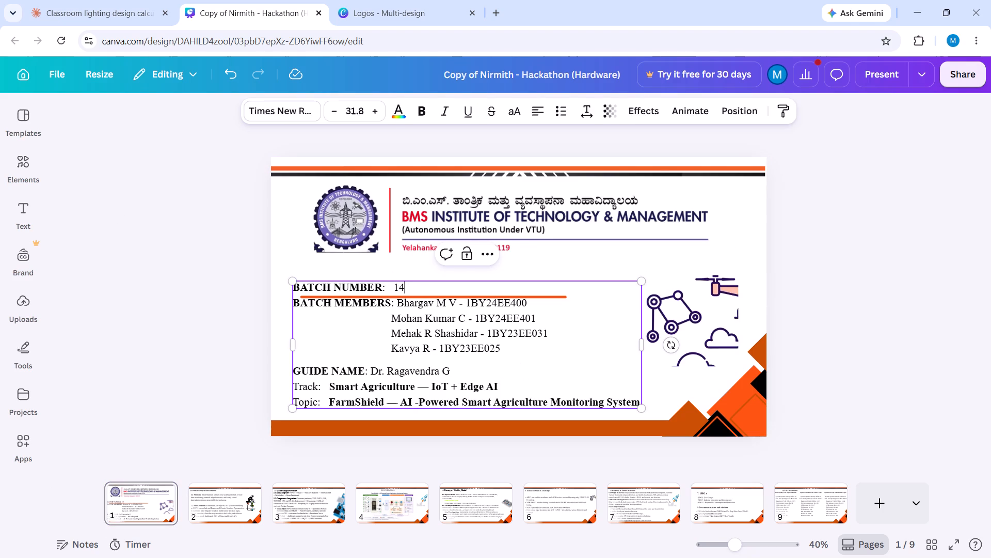
{"action": "key", "text": "Return"}
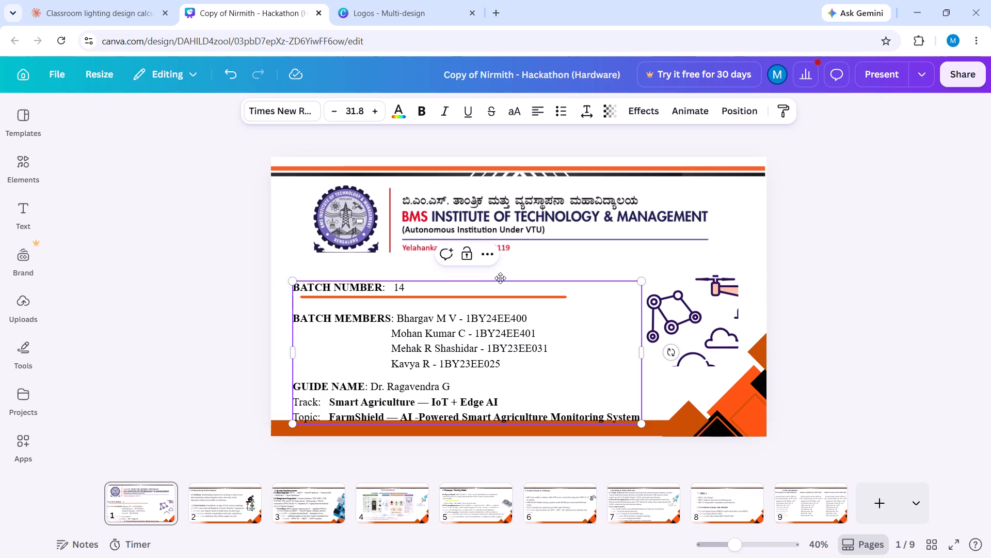
{"action": "left_click_drag", "start_coordinate": [500, 277], "coordinate": [497, 273]}
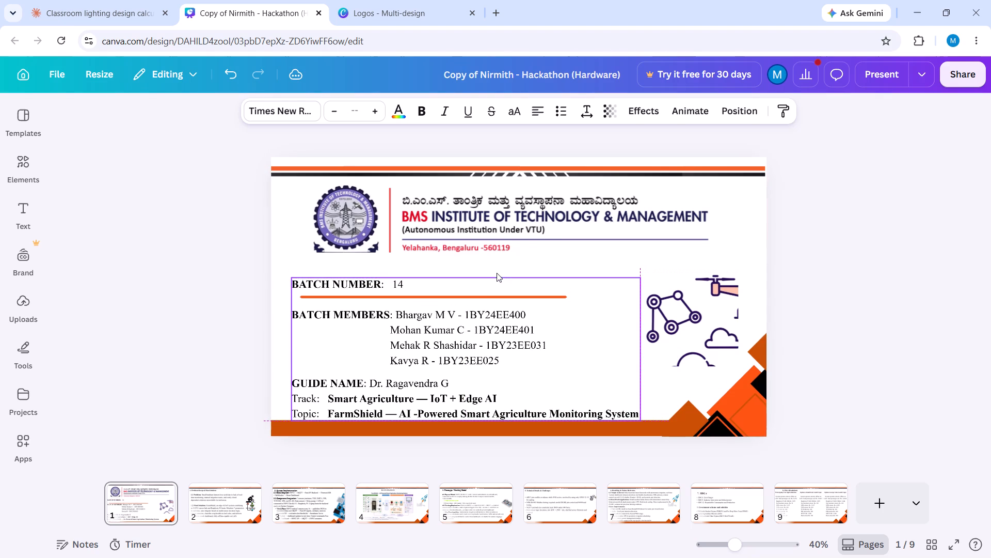
{"action": "left_click_drag", "start_coordinate": [497, 273], "coordinate": [497, 269]}
{"action": "left_click", "coordinate": [798, 240]}
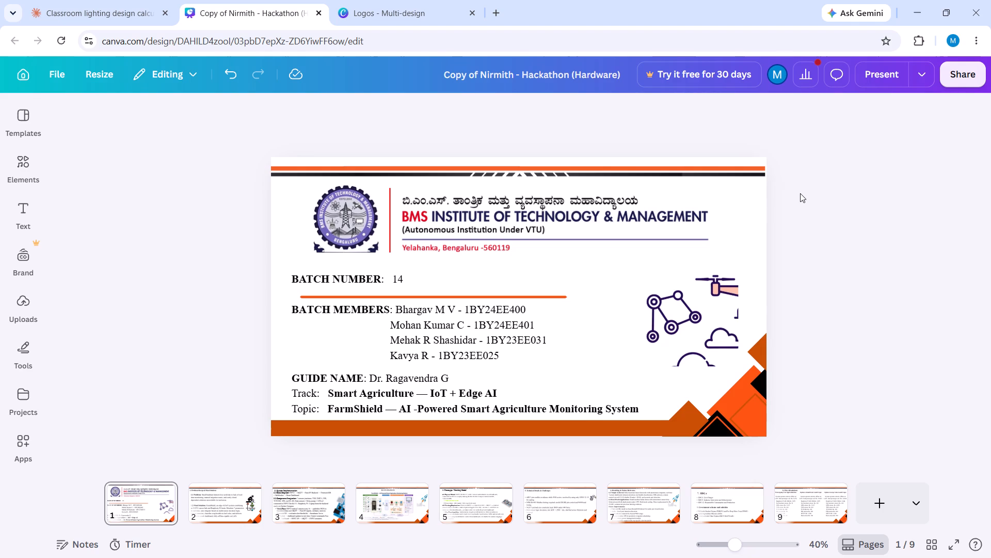
{"action": "left_click_drag", "start_coordinate": [453, 384], "coordinate": [455, 378]}
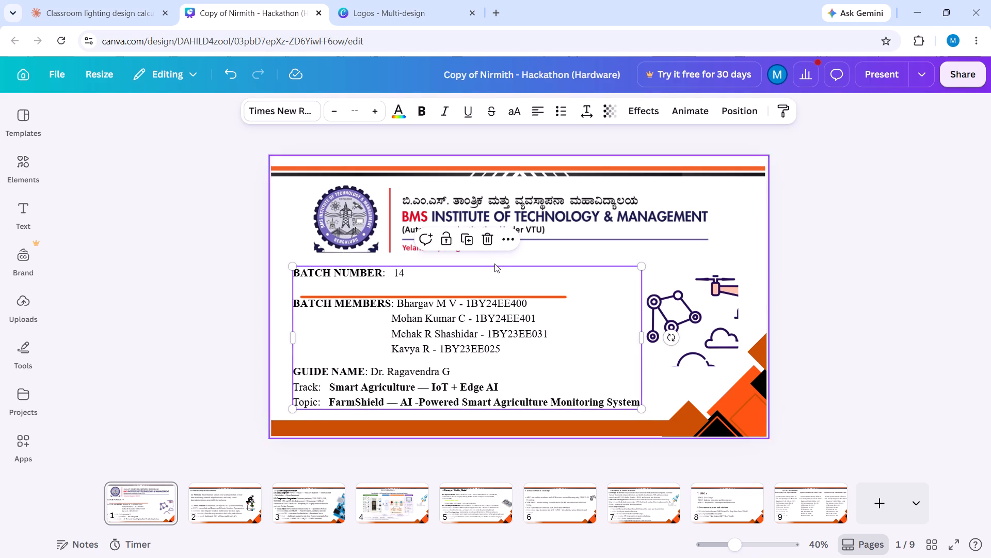
{"action": "left_click_drag", "start_coordinate": [535, 263], "coordinate": [533, 271]}
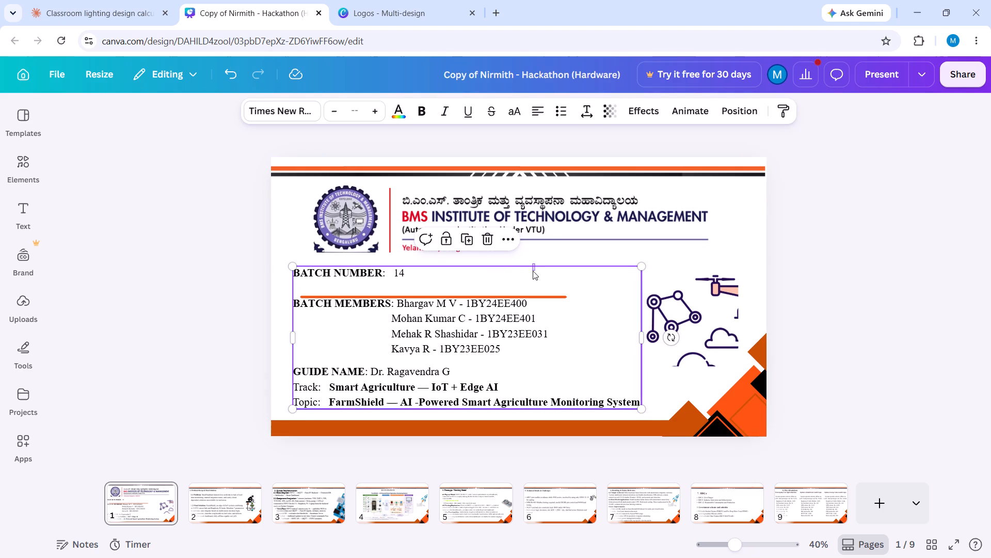
{"action": "left_click_drag", "start_coordinate": [533, 271], "coordinate": [533, 271]}
{"action": "left_click_drag", "start_coordinate": [543, 268], "coordinate": [538, 279]}
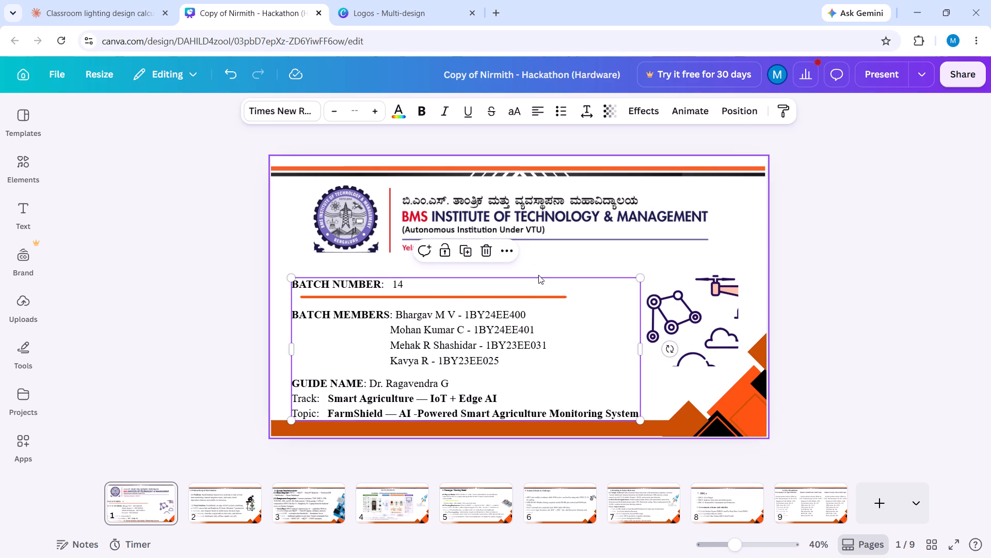
{"action": "left_click_drag", "start_coordinate": [537, 278], "coordinate": [538, 271]}
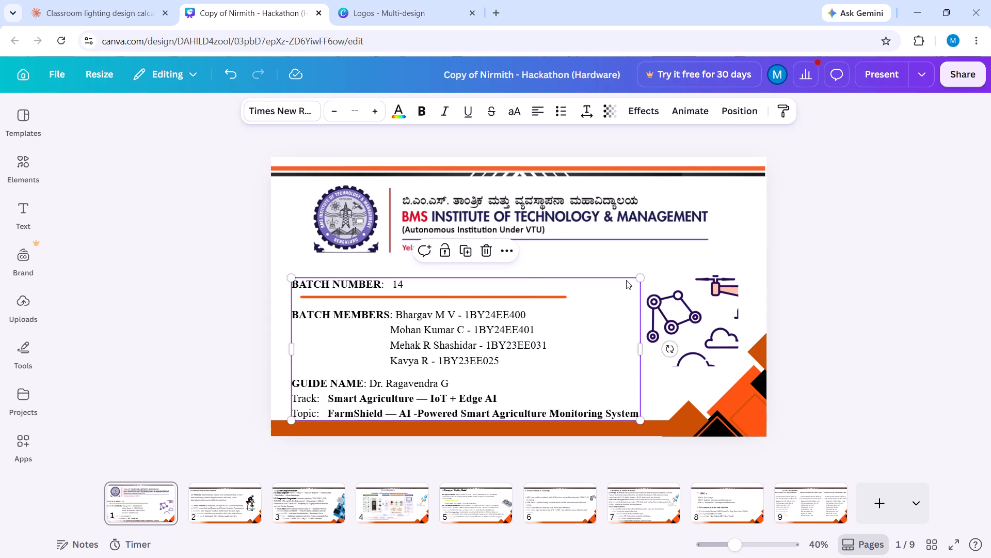
{"action": "left_click_drag", "start_coordinate": [626, 276], "coordinate": [627, 258]}
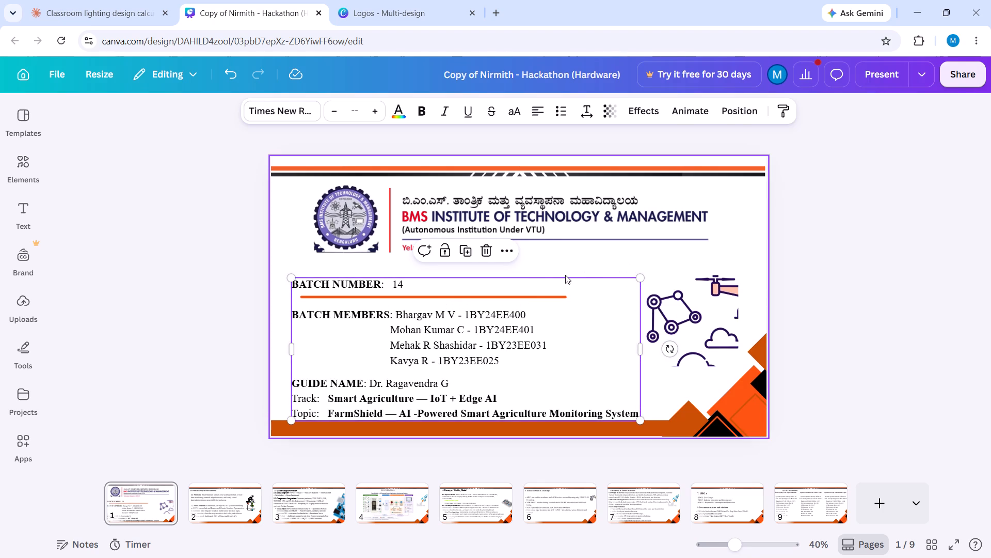
Nudge the batch and guide details text block on slide 1 slightly up toward the institute logo.
{"action": "left_click_drag", "start_coordinate": [564, 275], "coordinate": [577, 245]}
{"action": "left_click", "coordinate": [901, 269]}
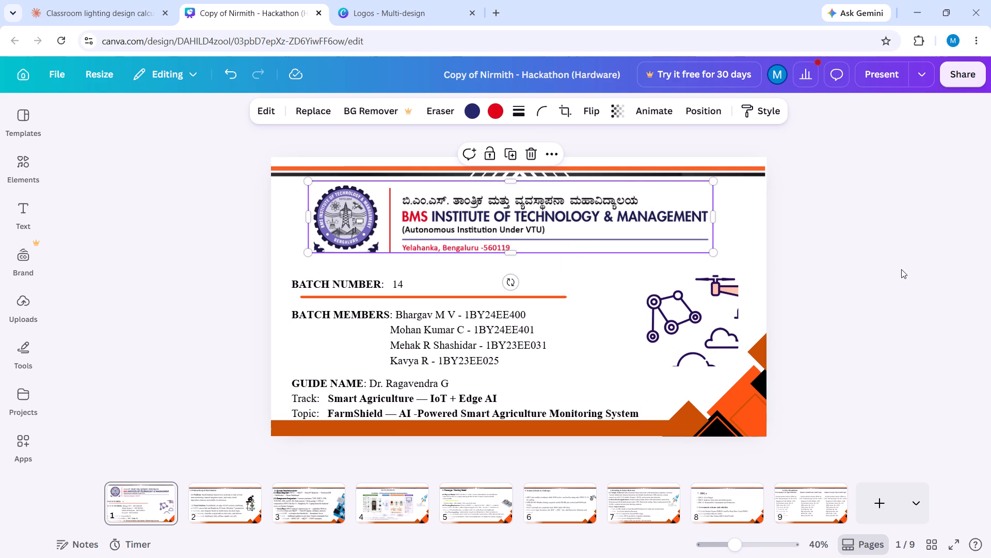
{"action": "left_click", "coordinate": [484, 327]}
{"action": "left_click", "coordinate": [806, 292]}
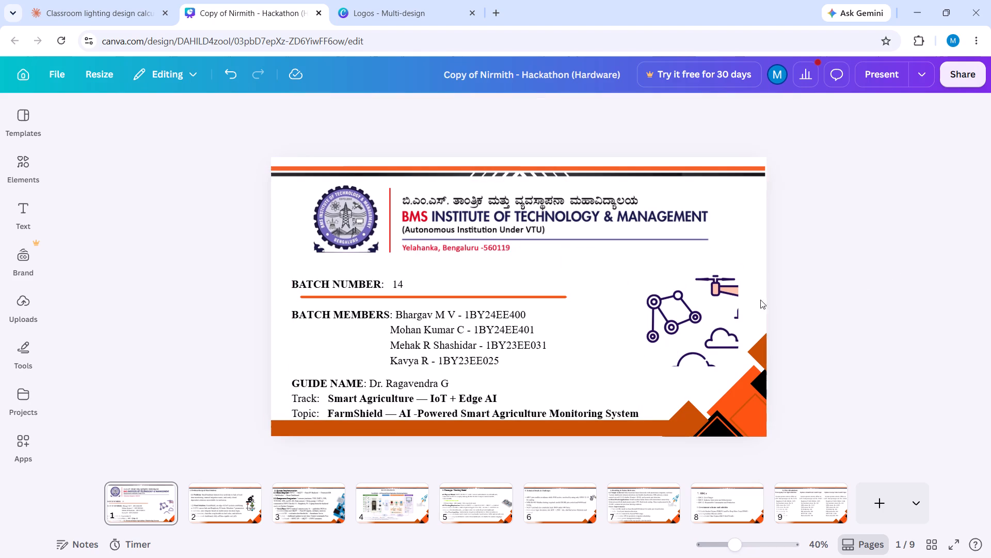
{"action": "left_click", "coordinate": [613, 278]}
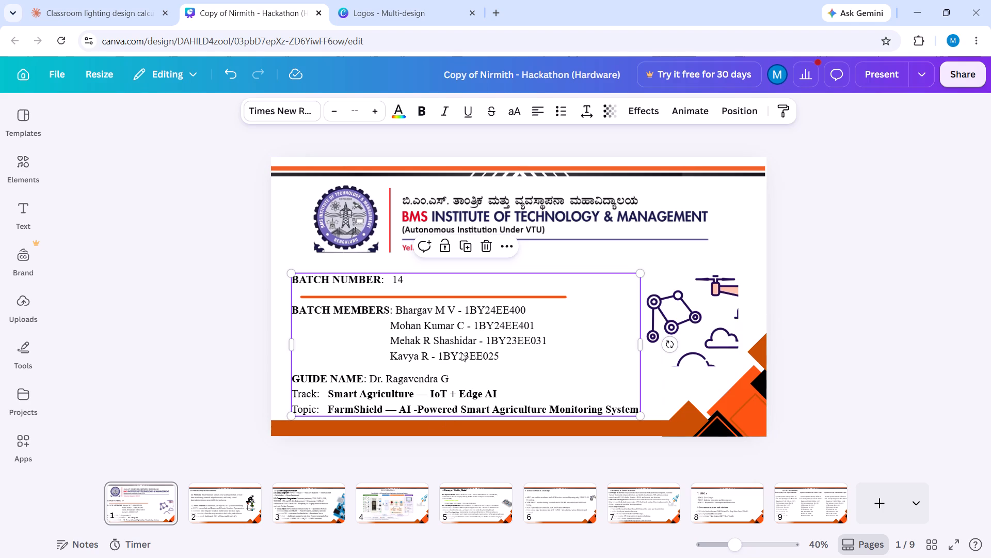
Append ", Professor, dept. of EEE" after the guide's name on slide 1.
{"action": "double_click", "coordinate": [447, 375]}
{"action": "left_click", "coordinate": [447, 375]}
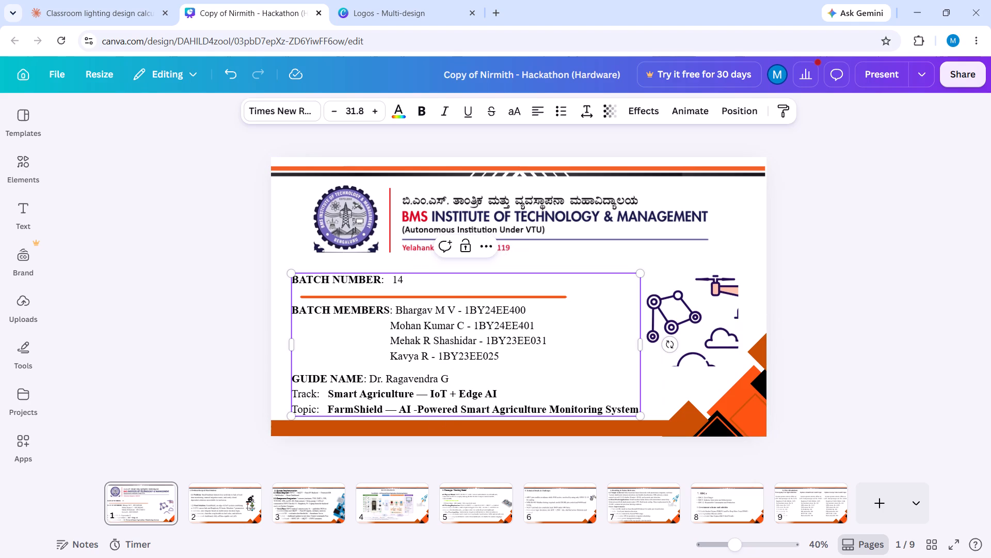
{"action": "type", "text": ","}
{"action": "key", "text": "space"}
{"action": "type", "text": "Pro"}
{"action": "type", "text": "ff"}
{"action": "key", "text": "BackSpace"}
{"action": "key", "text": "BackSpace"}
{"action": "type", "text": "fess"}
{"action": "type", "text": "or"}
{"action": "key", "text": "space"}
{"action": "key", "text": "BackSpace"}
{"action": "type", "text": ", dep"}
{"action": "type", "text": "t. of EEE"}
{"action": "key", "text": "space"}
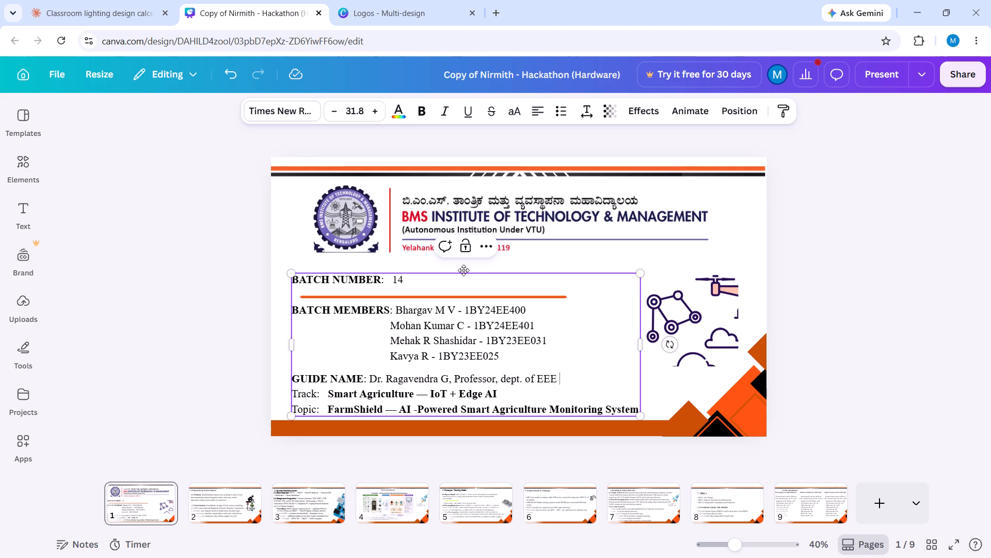
{"action": "left_click", "coordinate": [894, 255]}
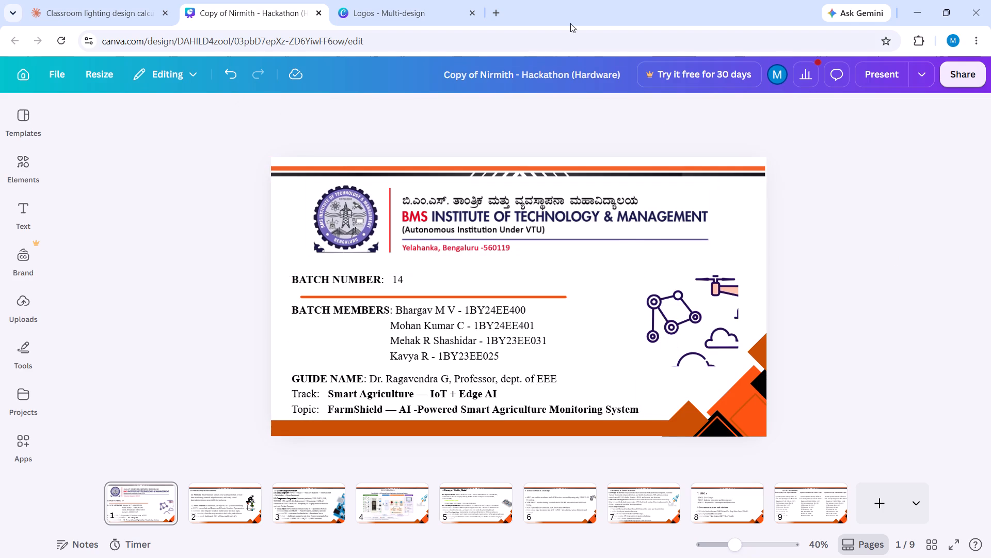
Add a new body text box to slide 1.
{"action": "left_click_drag", "start_coordinate": [527, 141], "coordinate": [493, 304]}
{"action": "left_click", "coordinate": [493, 304]}
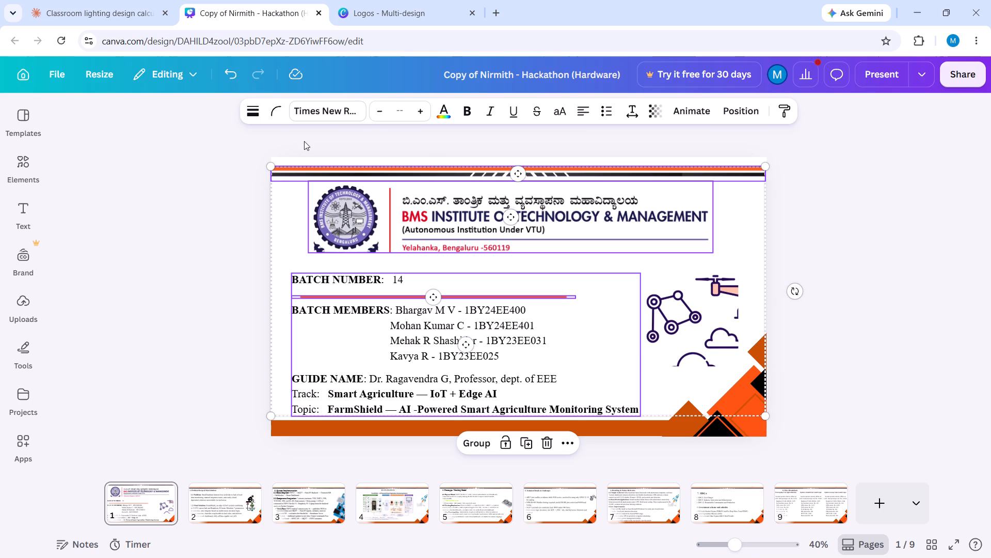
{"action": "left_click", "coordinate": [13, 198]}
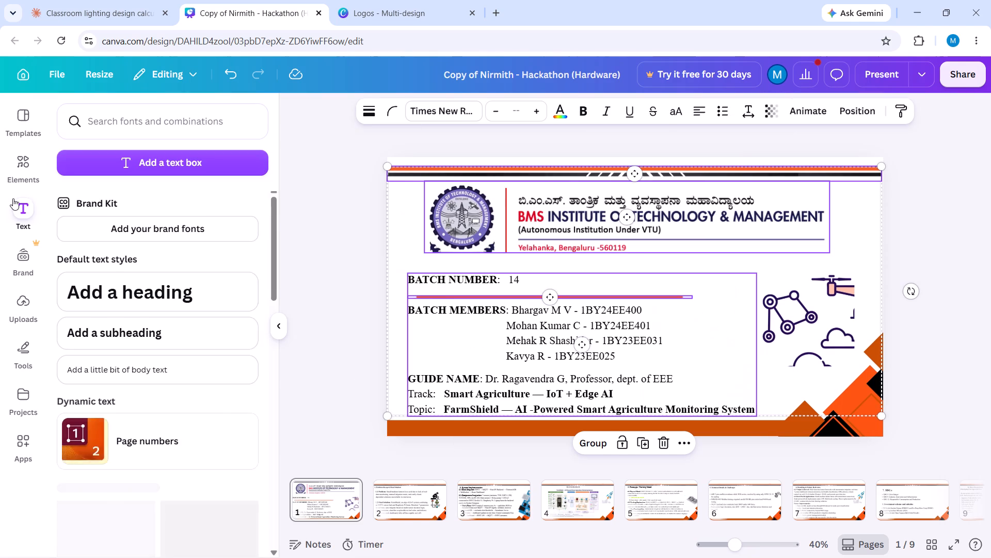
{"action": "left_click", "coordinate": [217, 174]}
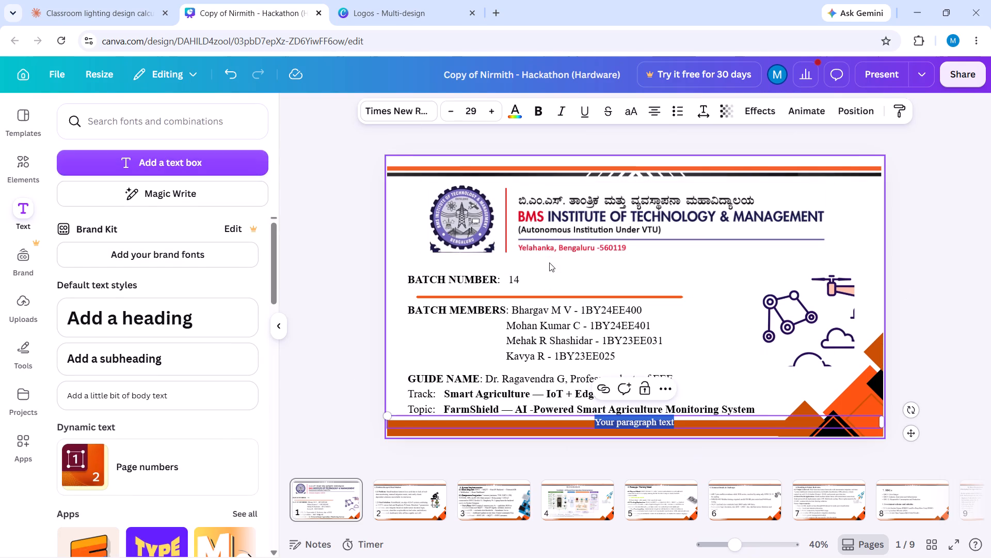
{"action": "left_click", "coordinate": [548, 264]}
{"action": "left_click", "coordinate": [584, 266]}
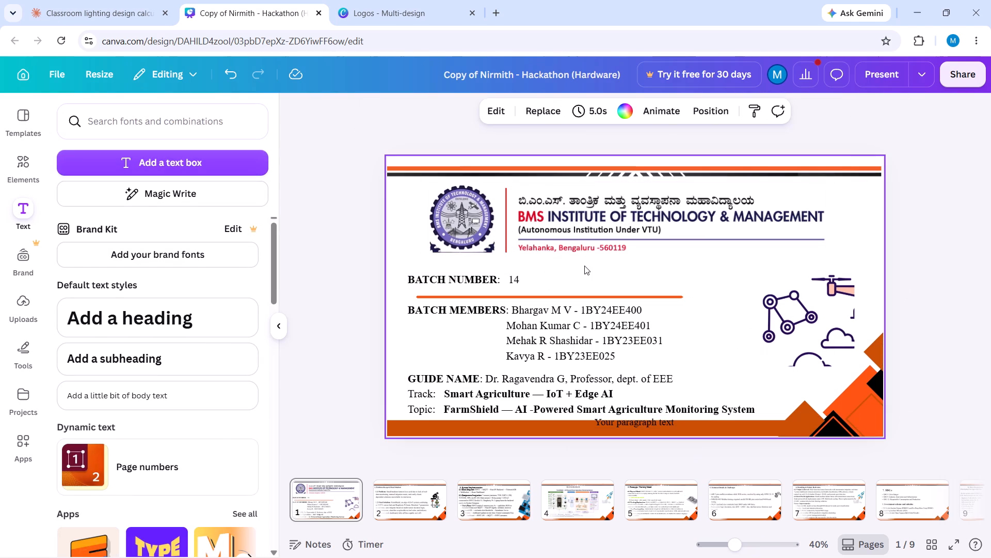
Add a text box on slide 1 reading "DEPARTMENT OF ELECTRICAL AND ELECTRONICS".
{"action": "double_click", "coordinate": [584, 266]}
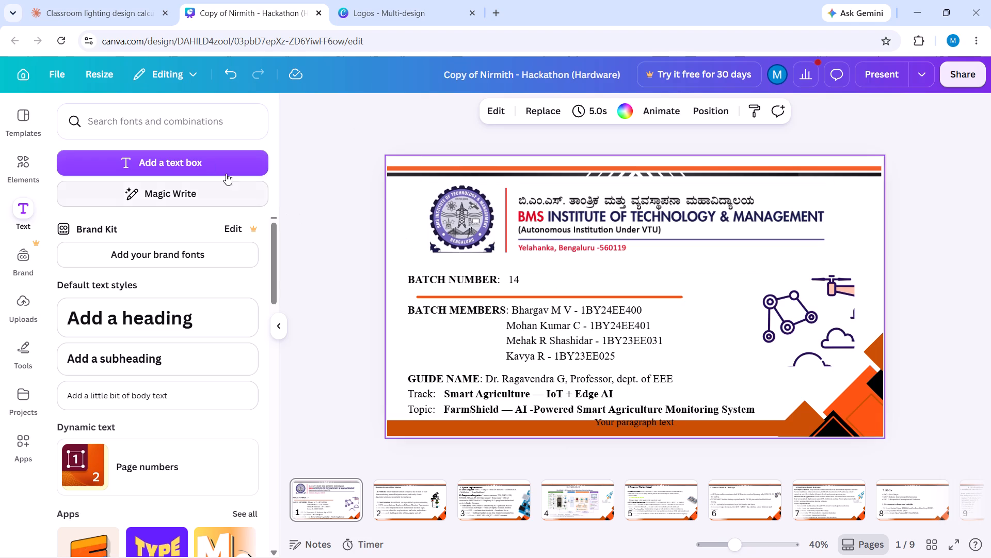
{"action": "left_click", "coordinate": [174, 165]}
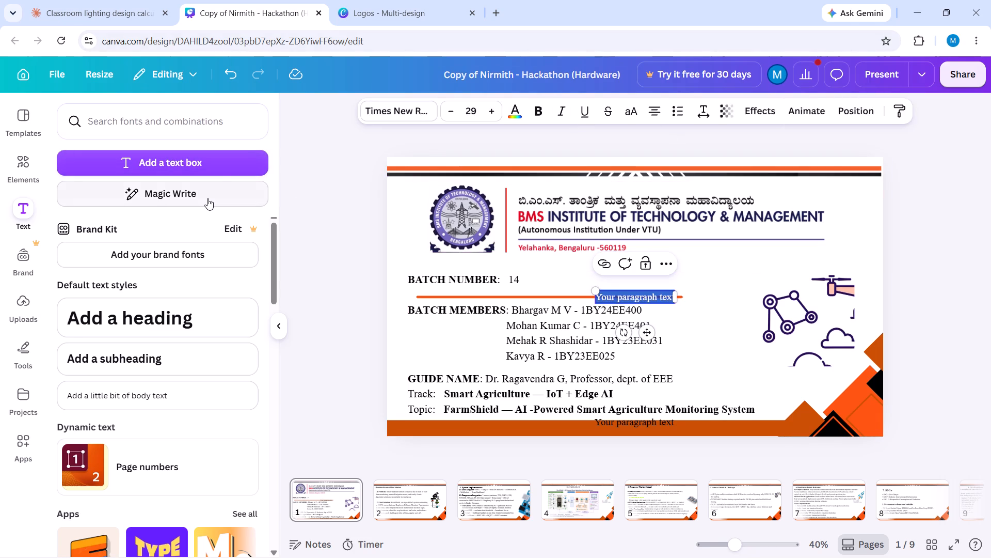
{"action": "left_click", "coordinate": [338, 149]}
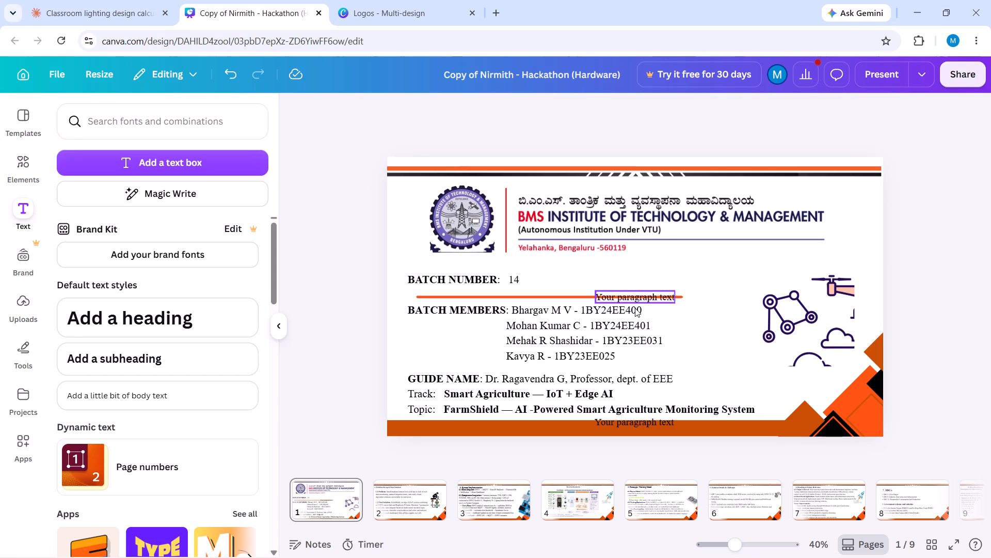
{"action": "double_click", "coordinate": [641, 300]}
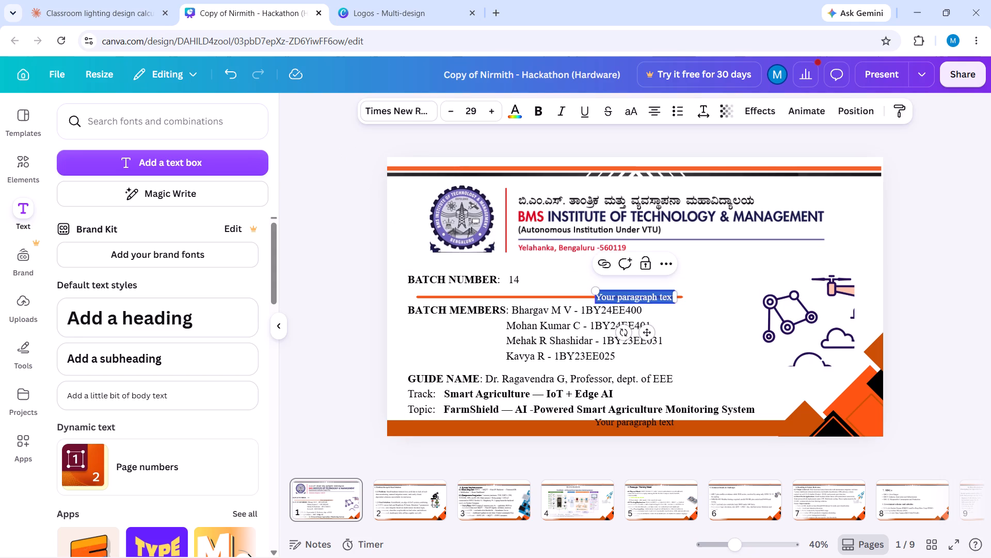
{"action": "type", "text": "DEPARTMENT"}
{"action": "key", "text": "space"}
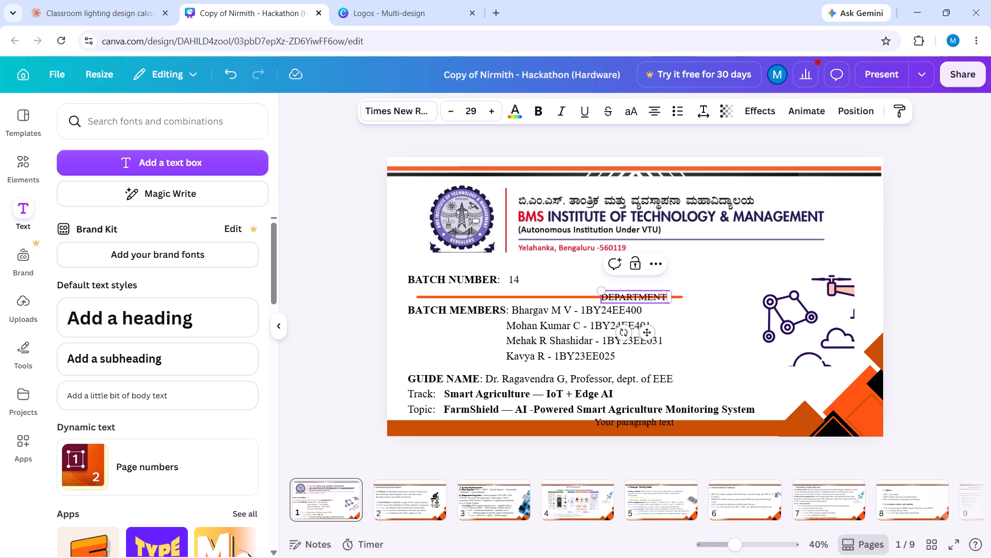
{"action": "type", "text": "OF ELE"}
{"action": "type", "text": "CTRICAL AND"}
{"action": "key", "text": "space"}
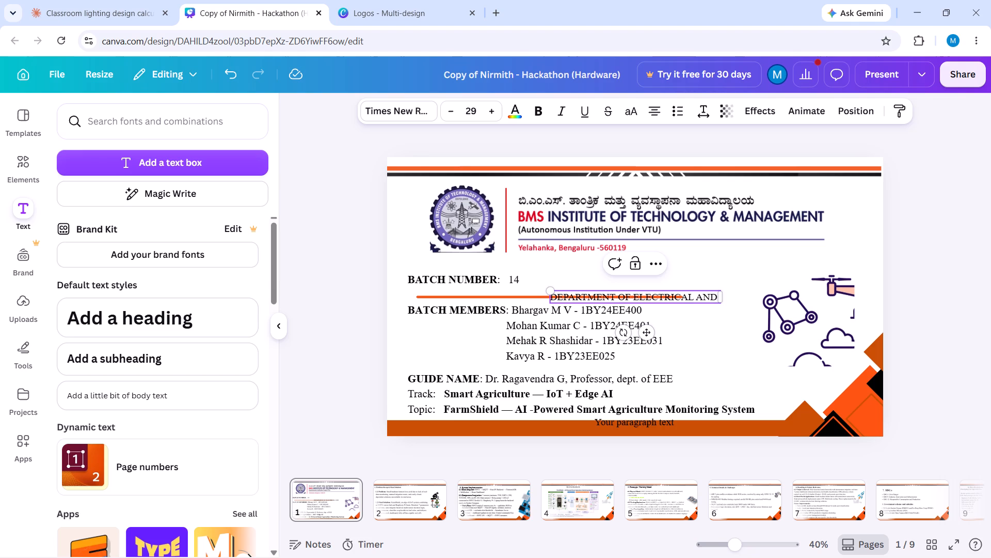
{"action": "type", "text": "ELECTRON"}
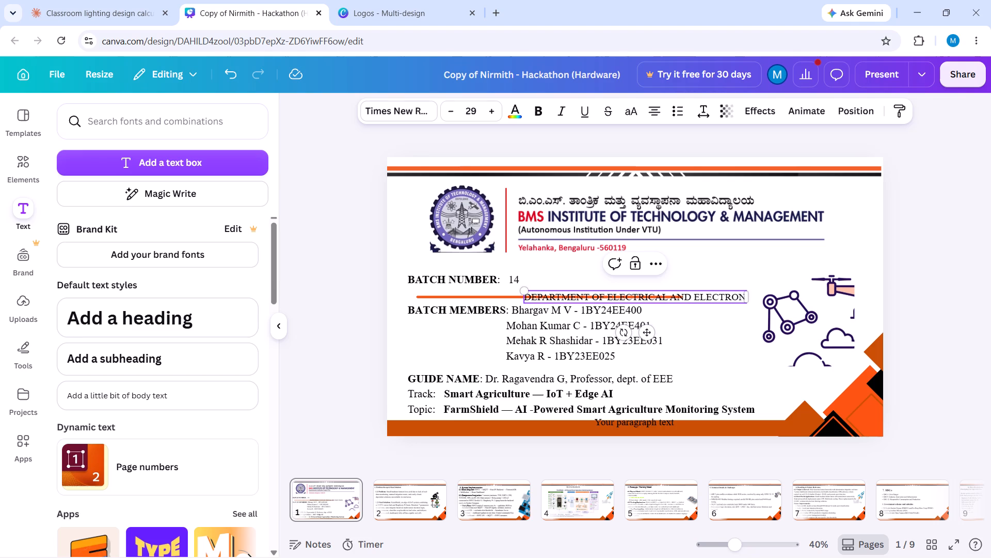
{"action": "key", "text": "BackSpace"}
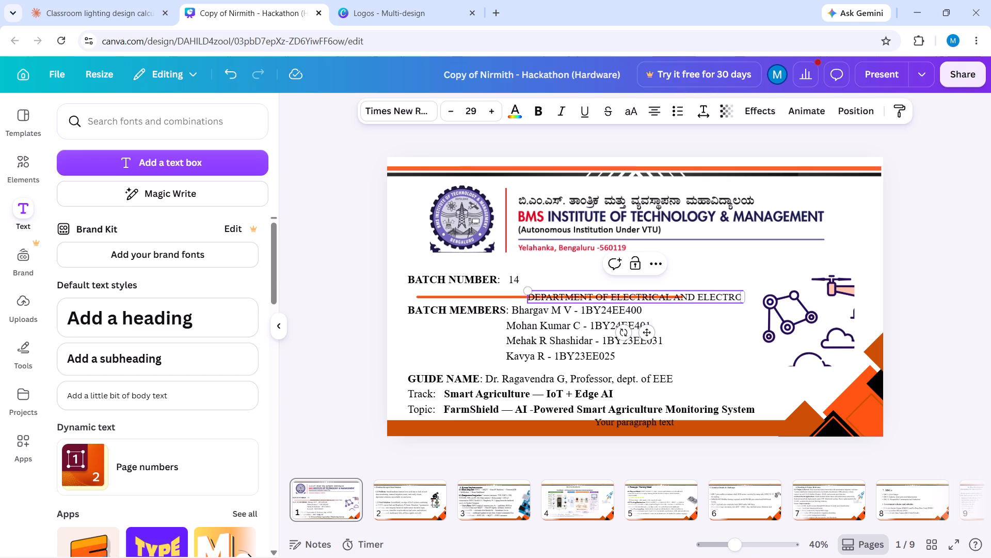
{"action": "type", "text": "NICS"}
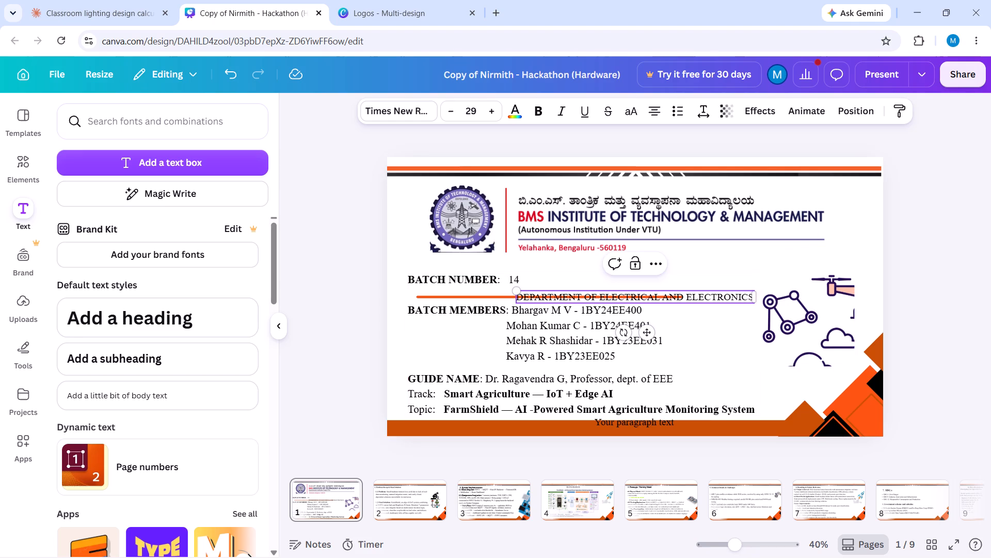
{"action": "left_click", "coordinate": [952, 236]}
Move the department text box up to just below the address line of the BMS institute banner.
{"action": "left_click_drag", "start_coordinate": [694, 297], "coordinate": [712, 258]}
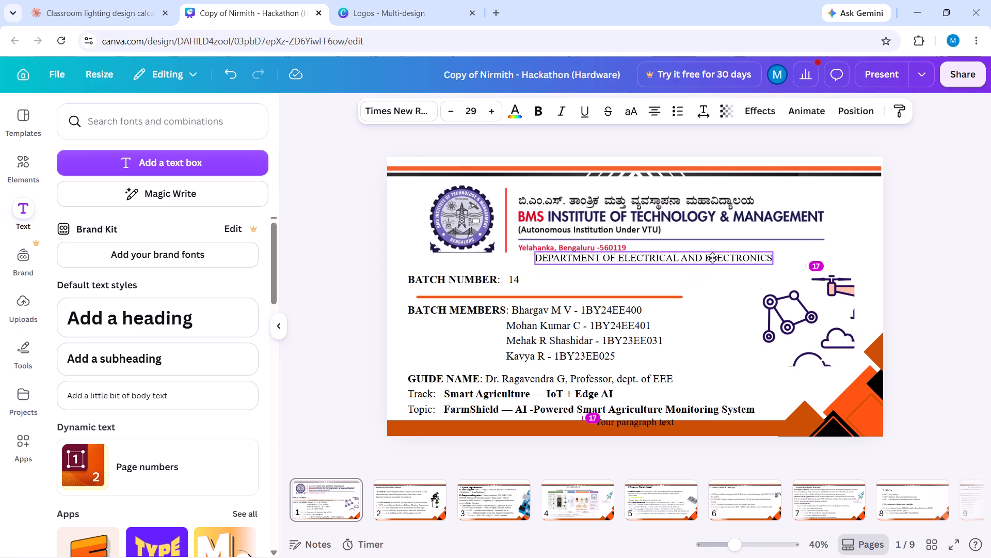
{"action": "left_click_drag", "start_coordinate": [712, 258], "coordinate": [713, 261]}
Make the whole "DEPARTMENT OF ELECTRICAL AND ELECTRONICS" line on slide 1 bold.
{"action": "double_click", "coordinate": [713, 261]}
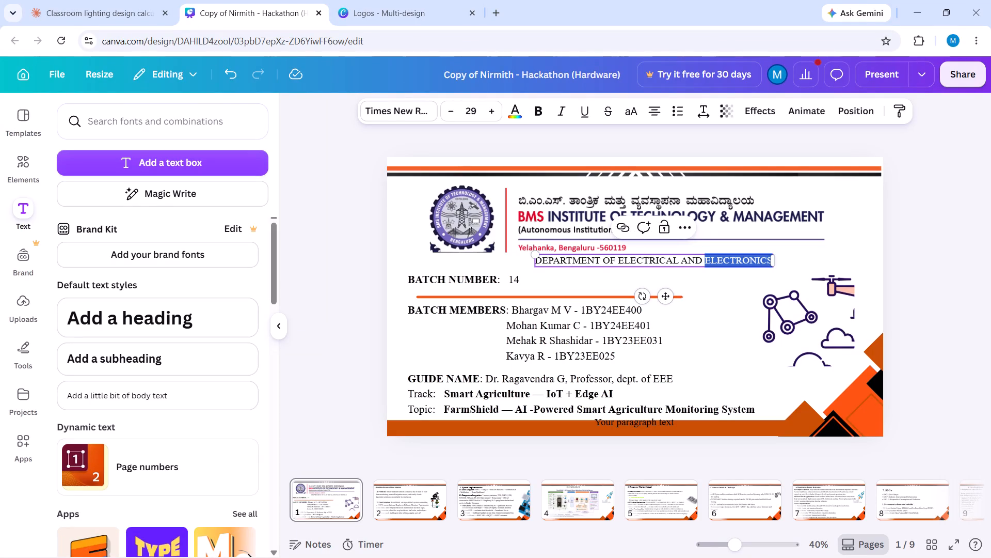
{"action": "left_click_drag", "start_coordinate": [538, 260], "coordinate": [792, 261]}
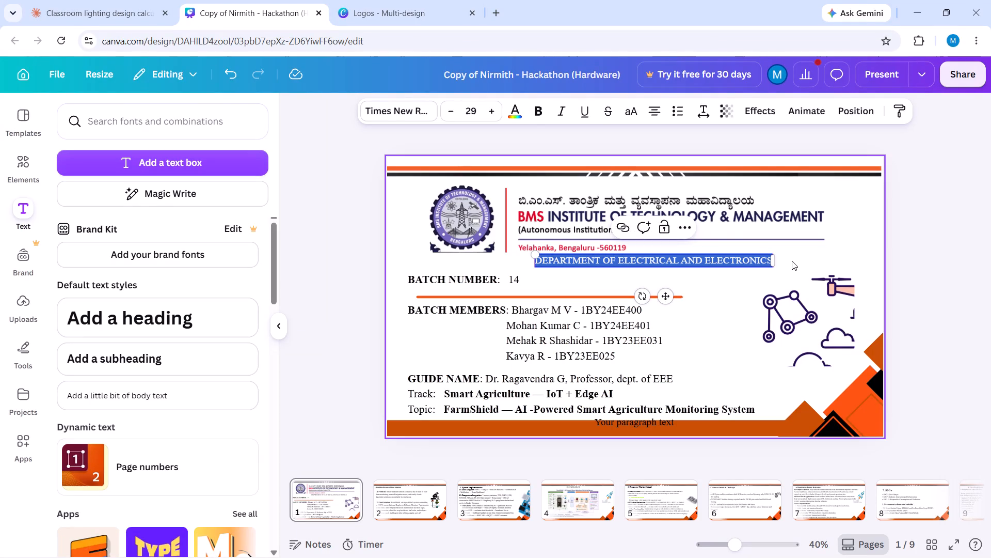
{"action": "left_click", "coordinate": [539, 117]}
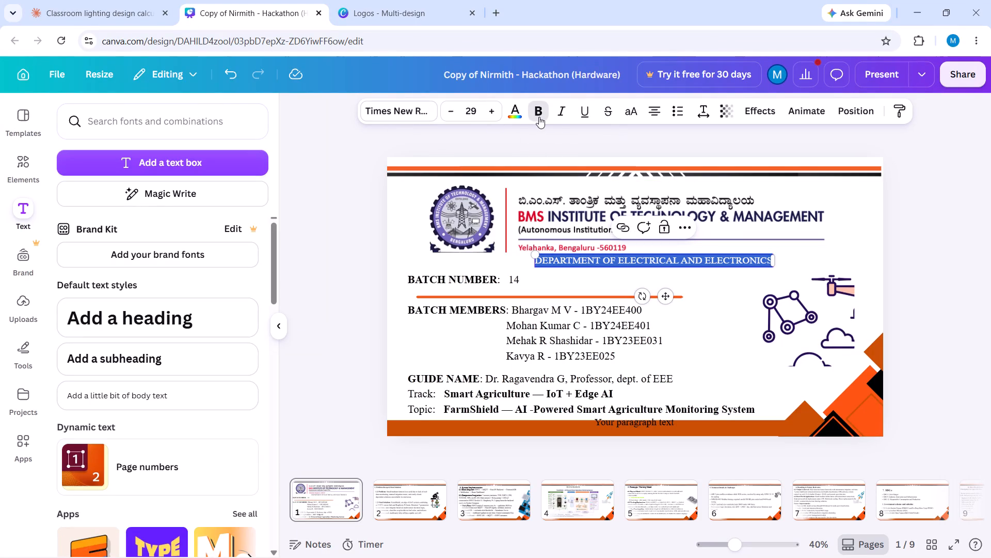
{"action": "left_click", "coordinate": [967, 243]}
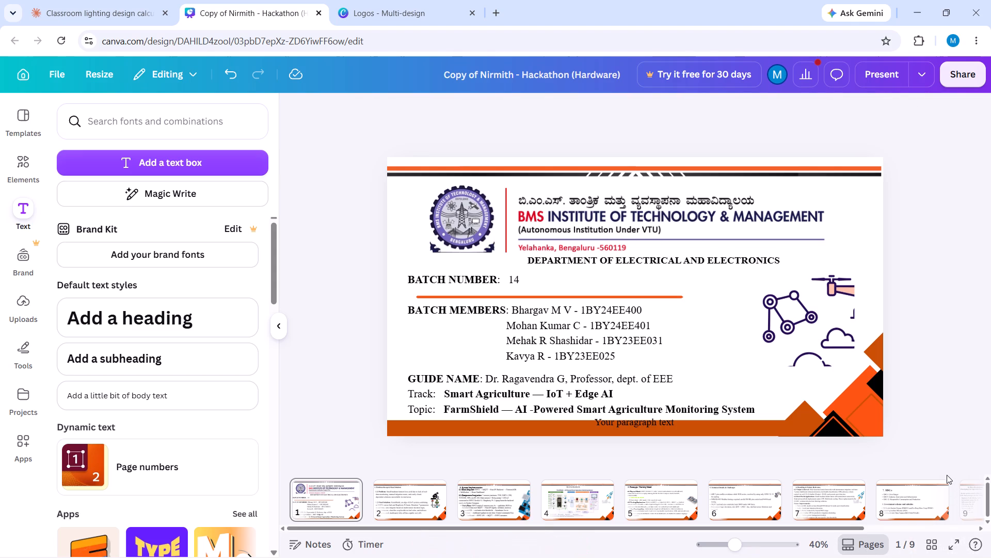
Review the presentation full screen from slide 1 through the Price Breakdown slide, checking each slide's layout, and return to the editor.
{"action": "left_click", "coordinate": [951, 541]}
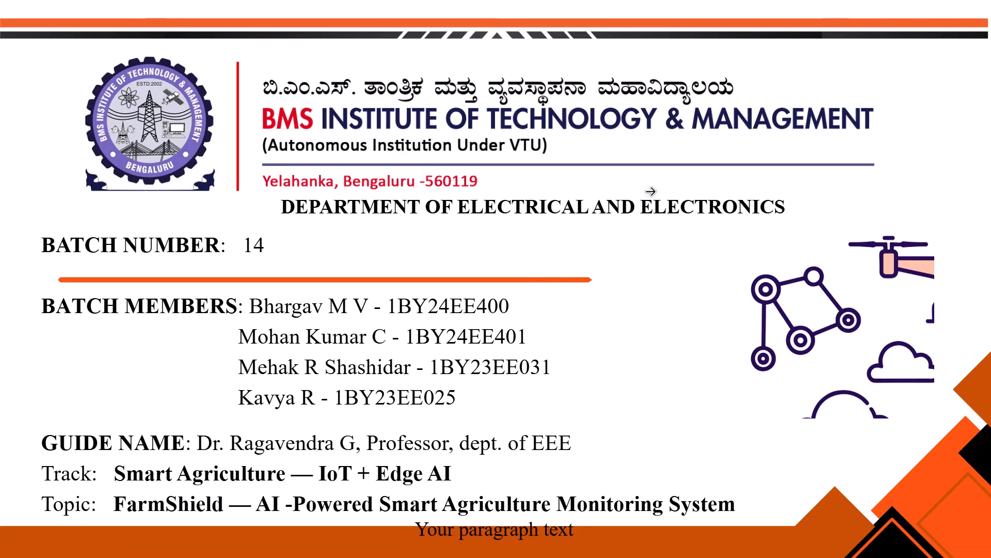
{"action": "key", "text": "Right"}
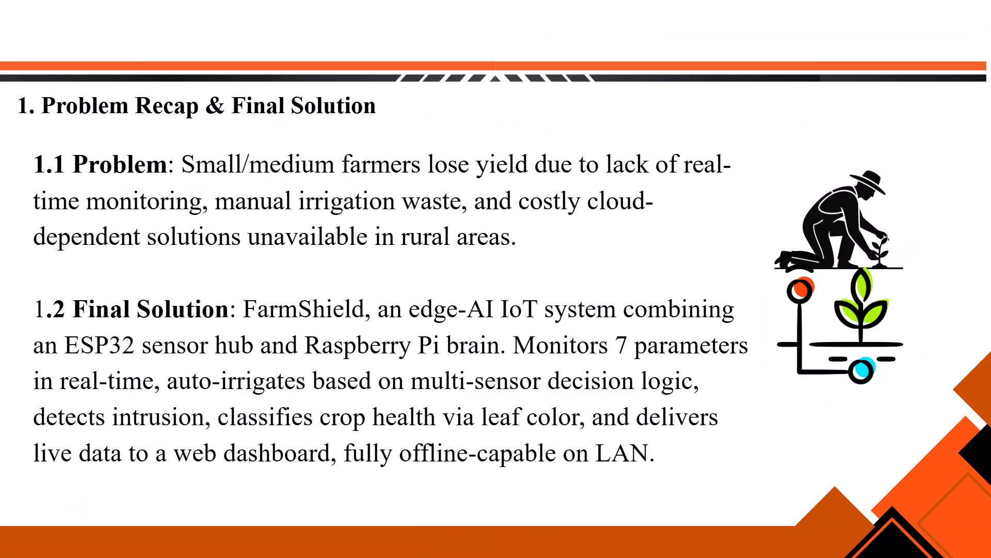
{"action": "key", "text": "Right"}
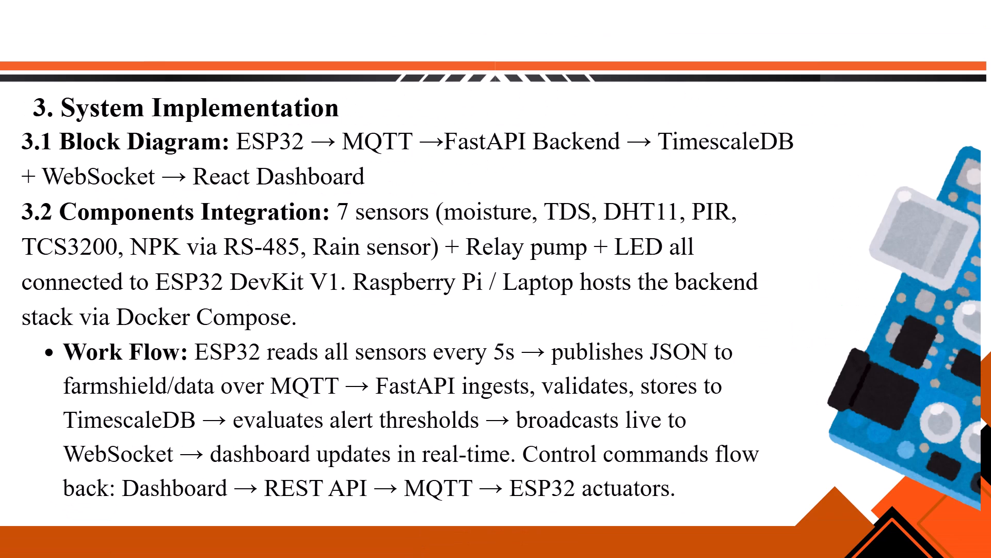
{"action": "key", "text": "Right"}
{"action": "key", "text": "Right"}
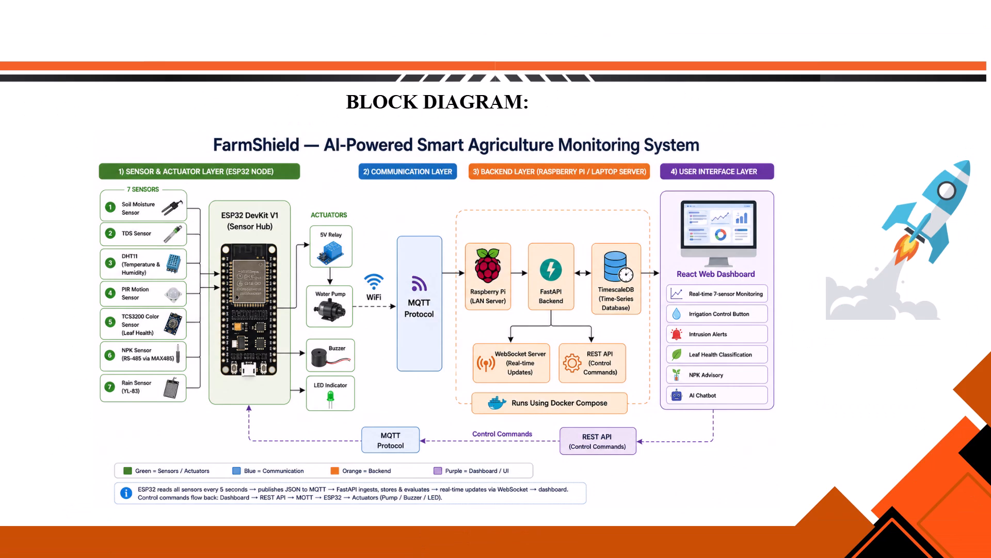
{"action": "key", "text": "Right"}
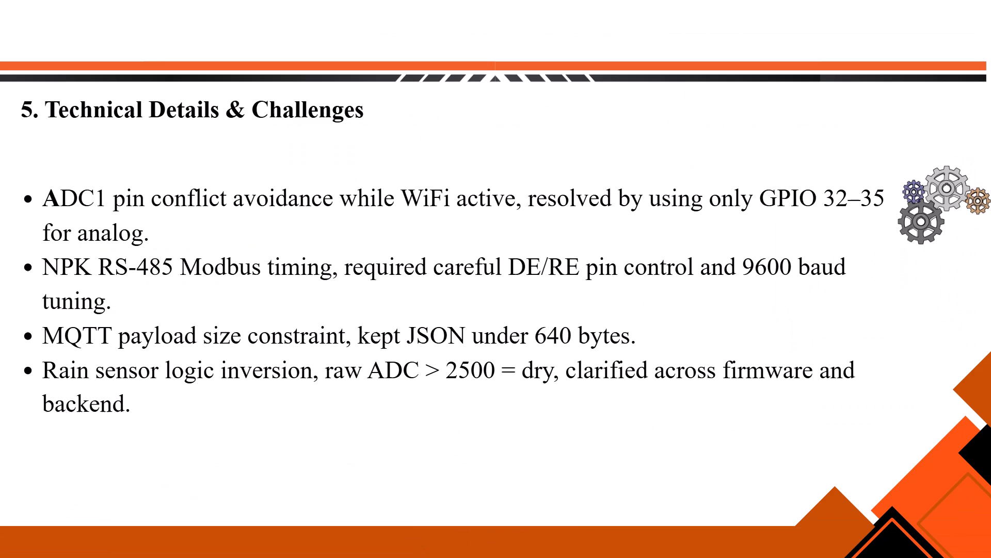
{"action": "key", "text": "Right"}
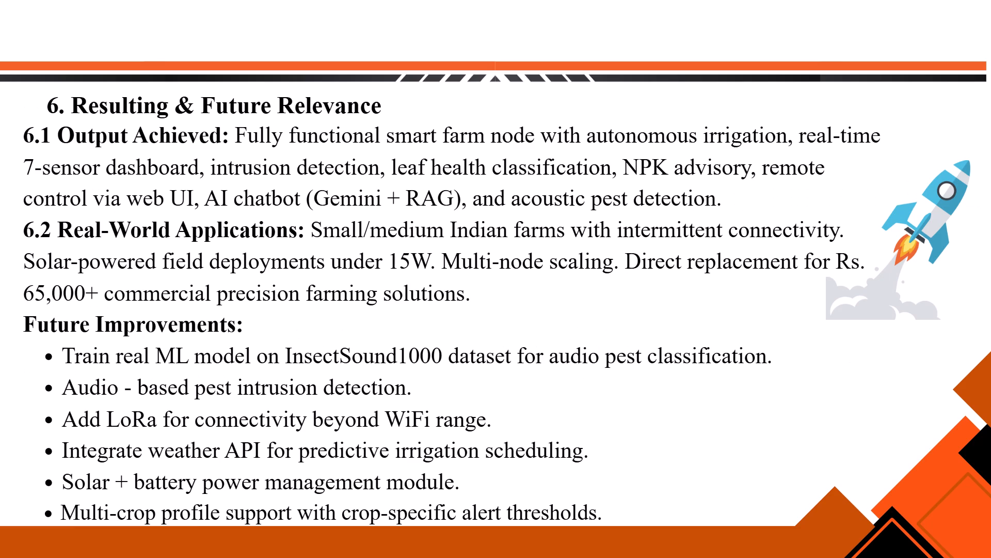
{"action": "key", "text": "Right"}
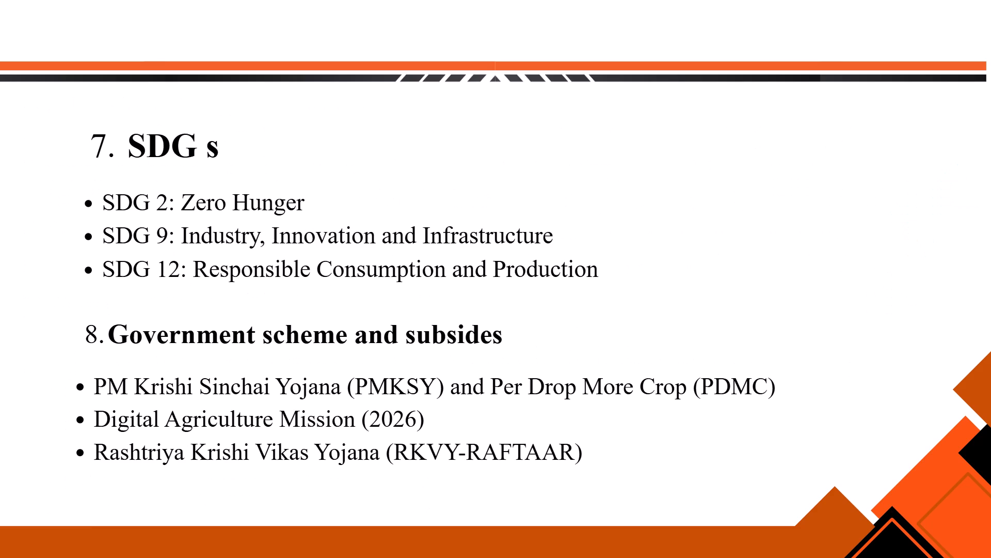
{"action": "key", "text": "Right"}
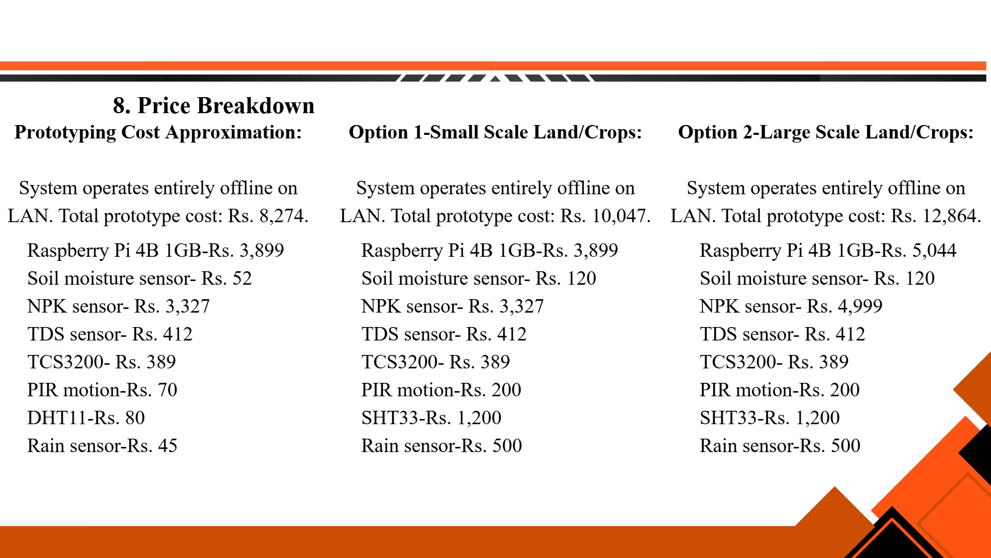
{"action": "key", "text": "Right"}
{"action": "key", "text": "Escape"}
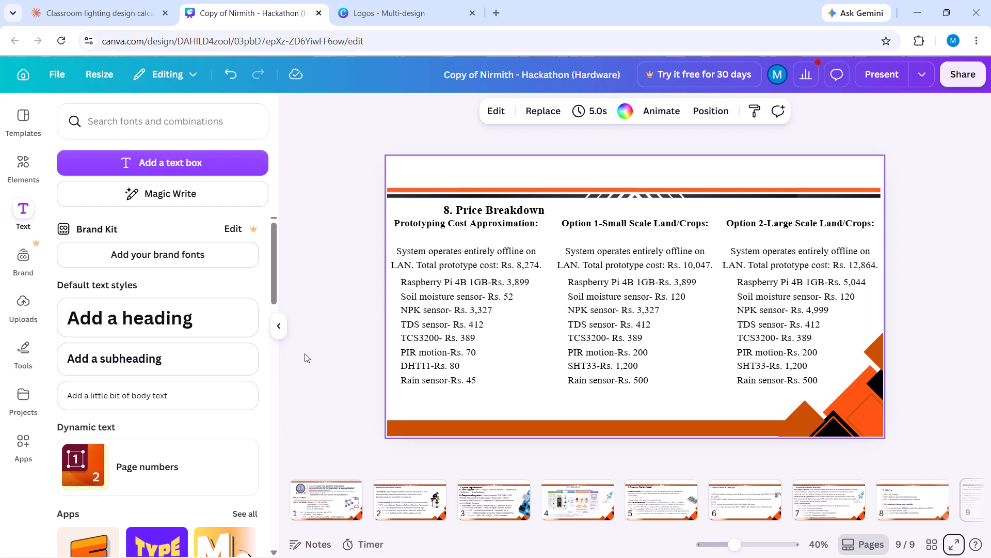
{"action": "left_click", "coordinate": [282, 324]}
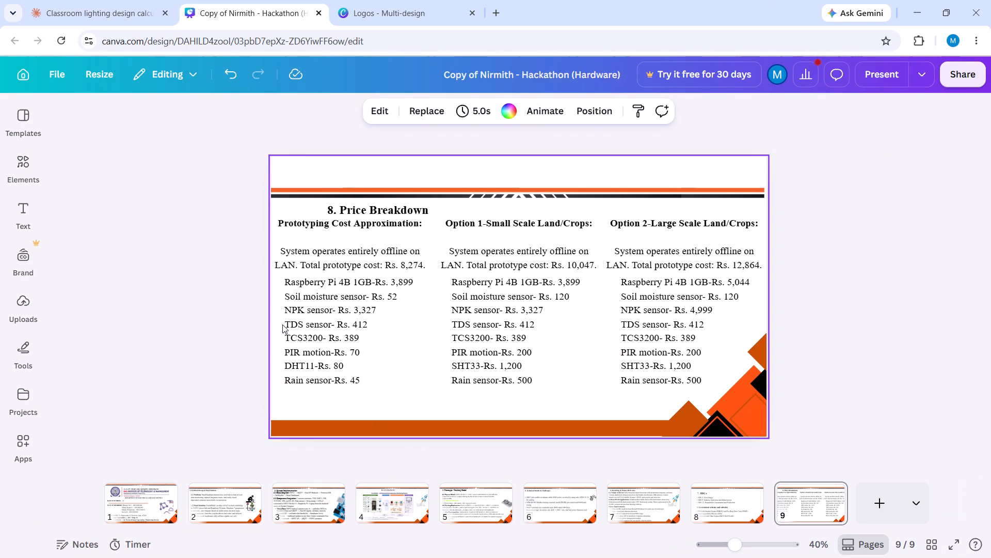
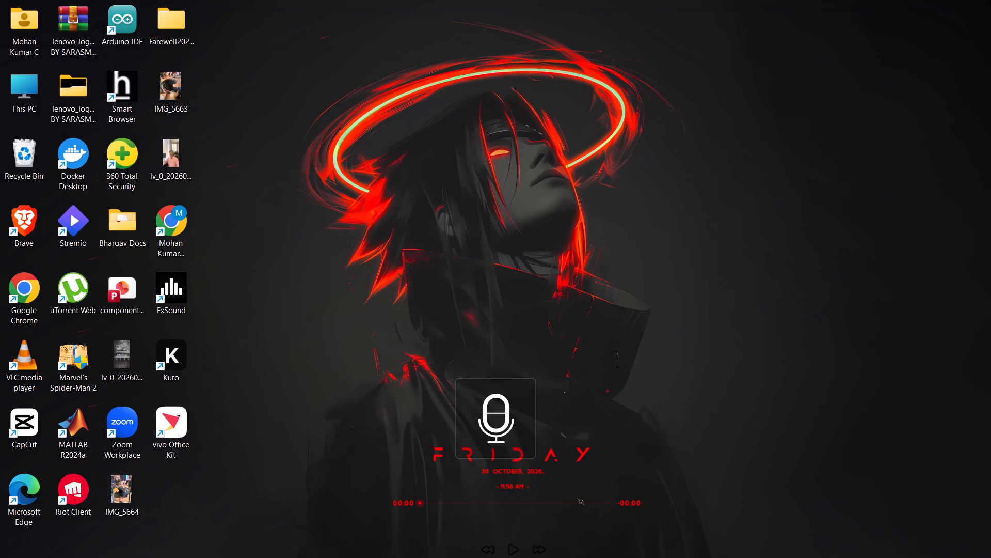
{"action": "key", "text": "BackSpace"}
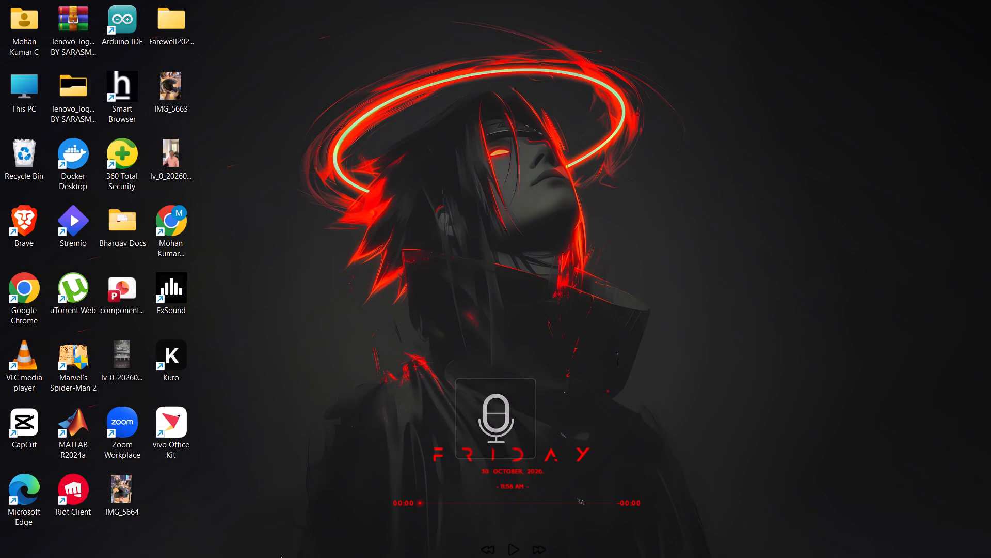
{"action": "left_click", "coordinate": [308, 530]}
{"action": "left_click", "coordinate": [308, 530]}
Open the computer's power options from the desktop to shut it down.
{"action": "left_click", "coordinate": [332, 557]}
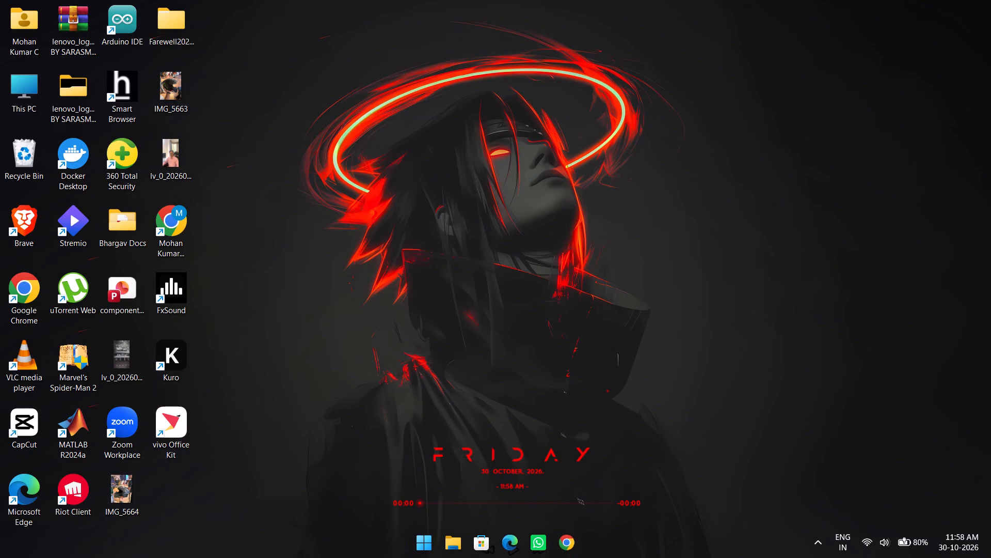
{"action": "left_click", "coordinate": [421, 555]}
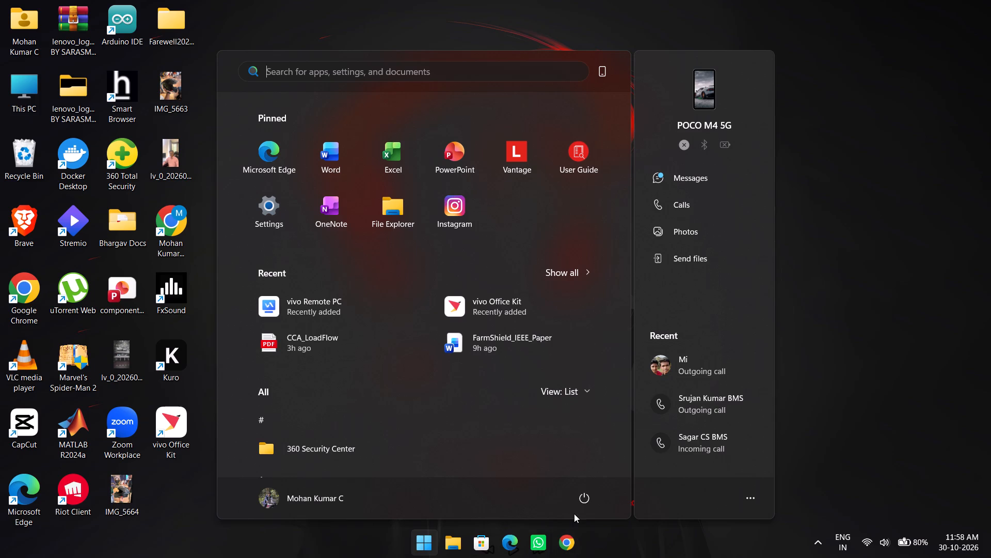
{"action": "left_click", "coordinate": [596, 503]}
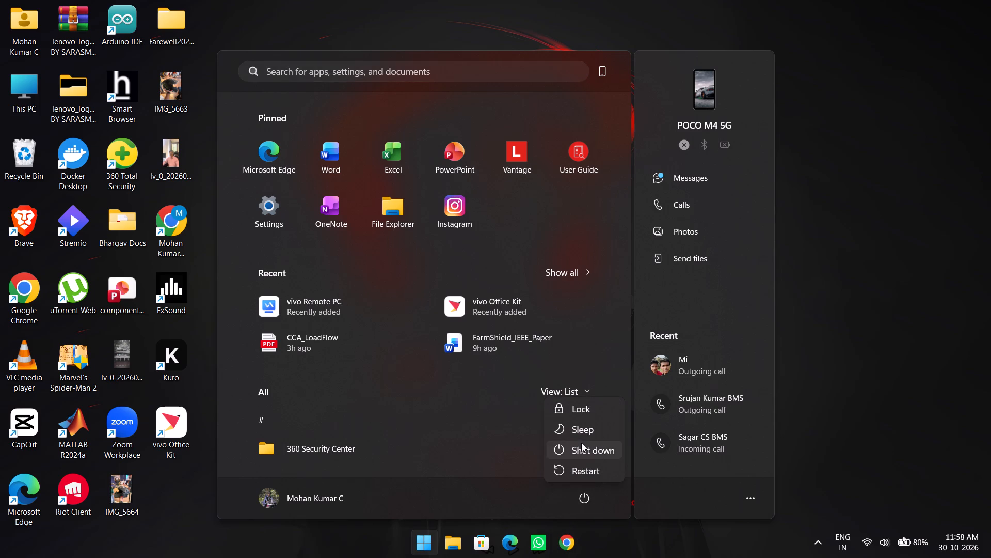